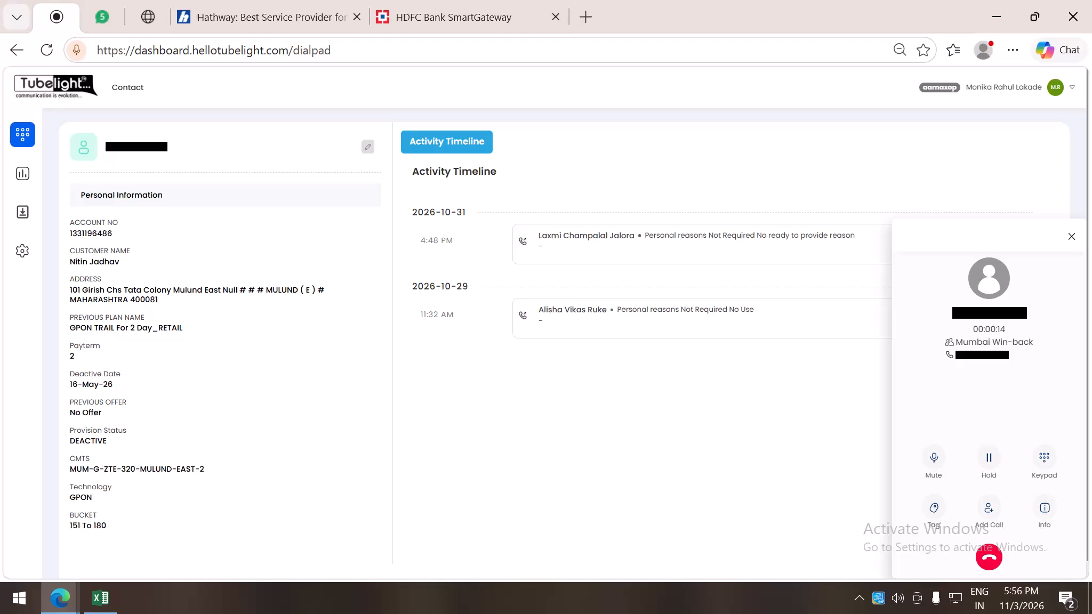
# End the ongoing Mumbai Win-back call with the customer.
pyautogui.click(981, 558)
# Choose a review tag for the ended Mumbai Win-back call and submit it without a comment.
pyautogui.click(945, 395)
pyautogui.scroll(-1, 968, 446)
pyautogui.click(968, 447)
pyautogui.moveTo(998, 391); pyautogui.dragTo(995, 406)
pyautogui.moveTo(953, 464); pyautogui.dragTo(963, 452)
pyautogui.moveTo(1002, 421); pyautogui.dragTo(989, 439)
pyautogui.moveTo(974, 463); pyautogui.dragTo(971, 471)
pyautogui.click(968, 503)
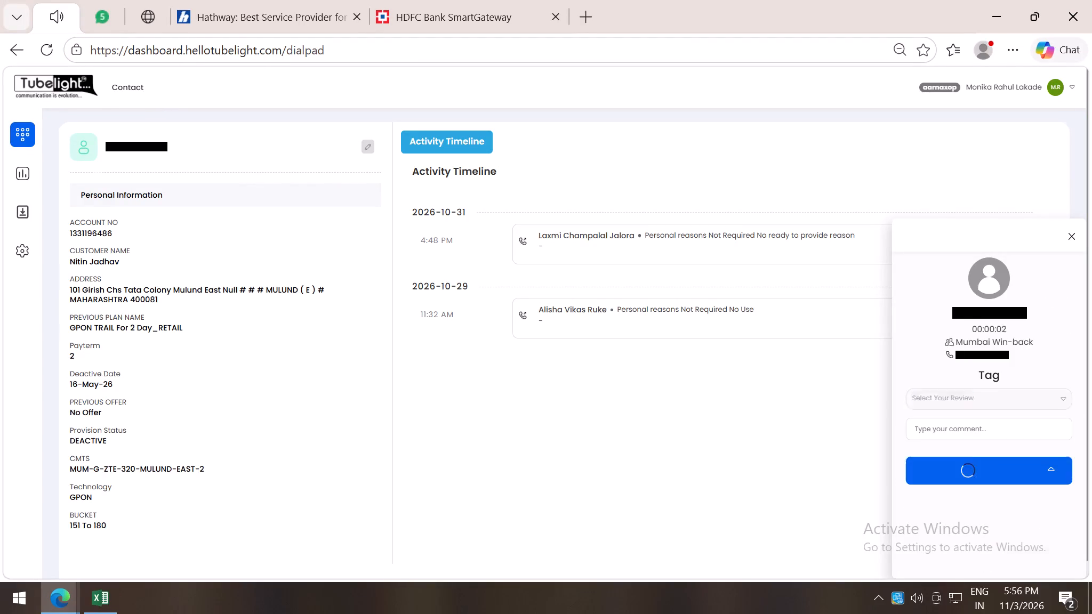
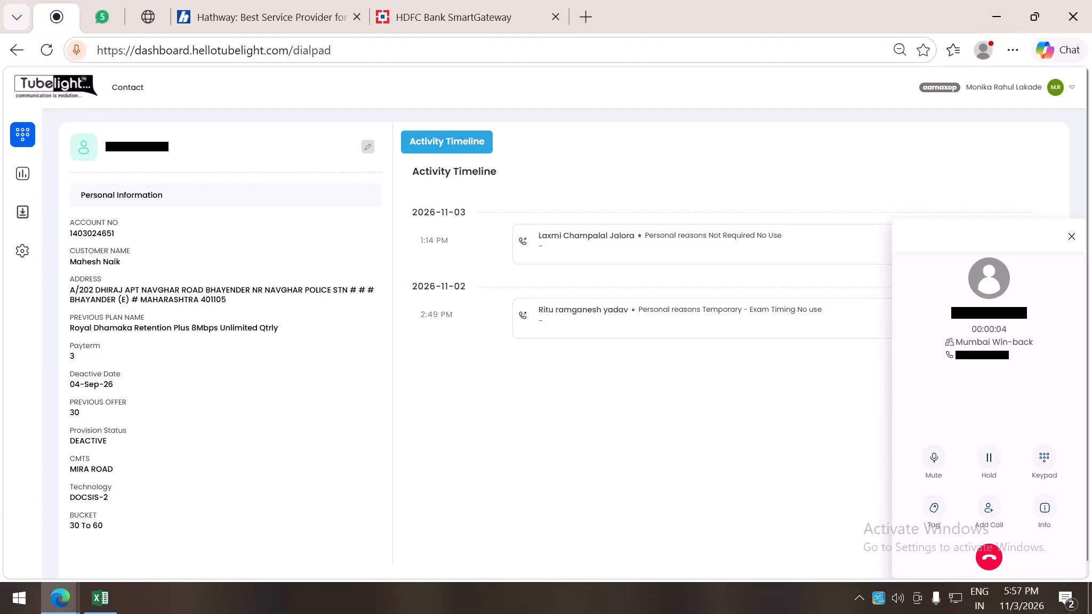
# End the ongoing Mumbai Win-back call with the customer.
pyautogui.click(987, 555)
# Tag the ended Mumbai Win-back call as Personal reasons with its follow-up sub-tags and submit it without a comment.
pyautogui.click(964, 391)
pyautogui.scroll(-1, 957, 451)
pyautogui.click(957, 452)
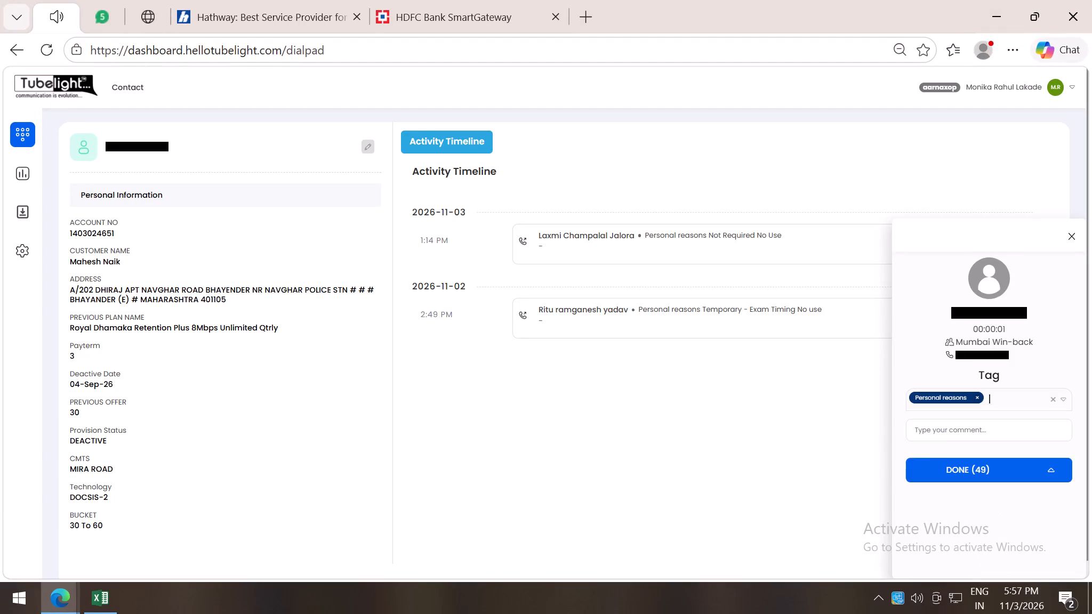
pyautogui.moveTo(1008, 390); pyautogui.dragTo(996, 407)
pyautogui.click(959, 455)
pyautogui.moveTo(1005, 401); pyautogui.dragTo(995, 426)
pyautogui.click(985, 459)
pyautogui.click(967, 506)
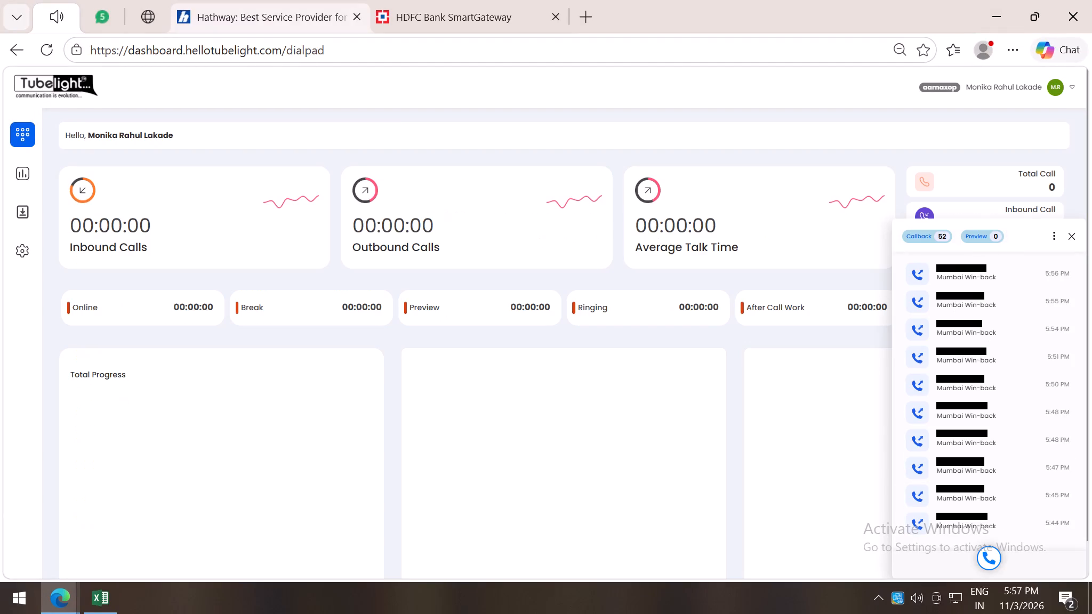
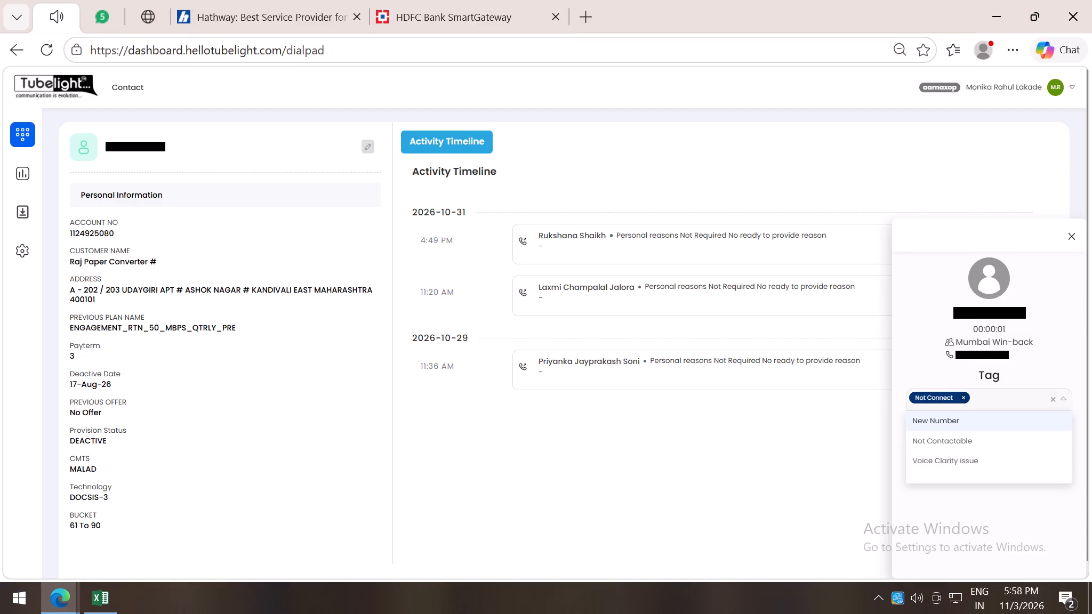
# Add Not Contactable and a further sub-tag under Not Connect for the ended Mumbai Win-back call, and submit the outcome.
pyautogui.click(961, 433)
pyautogui.moveTo(1024, 403); pyautogui.dragTo(982, 435)
pyautogui.scroll(-2, 935, 481)
pyautogui.click(968, 444)
pyautogui.click(967, 499)
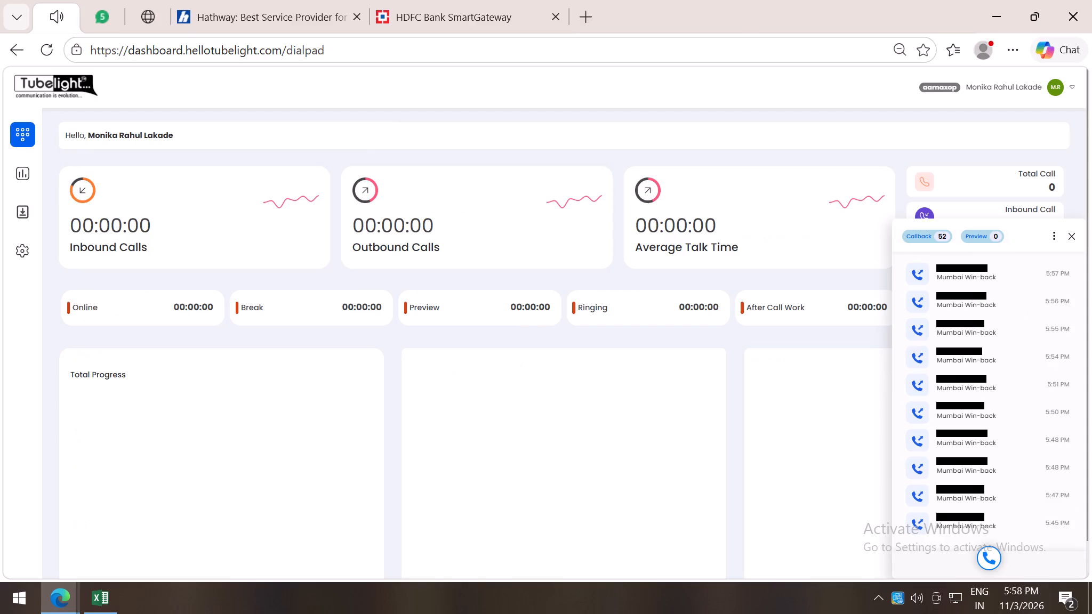
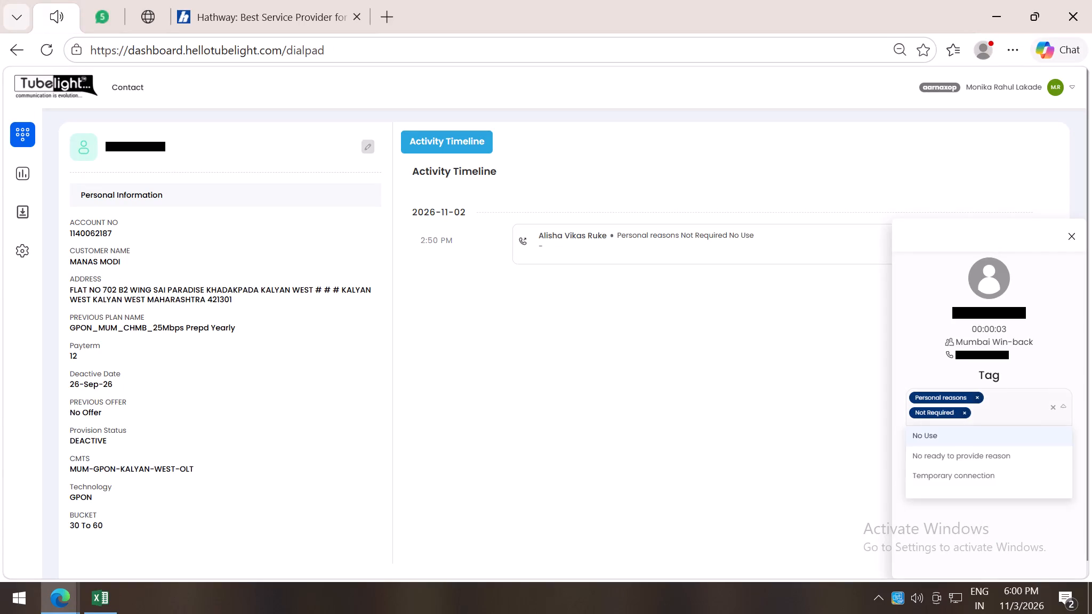
# Add the sub-tag No ready to provide reason under Personal reasons, Not Required for the ended Mumbai Win-back call and submit the disposition.
pyautogui.click(992, 464)
pyautogui.click(998, 498)
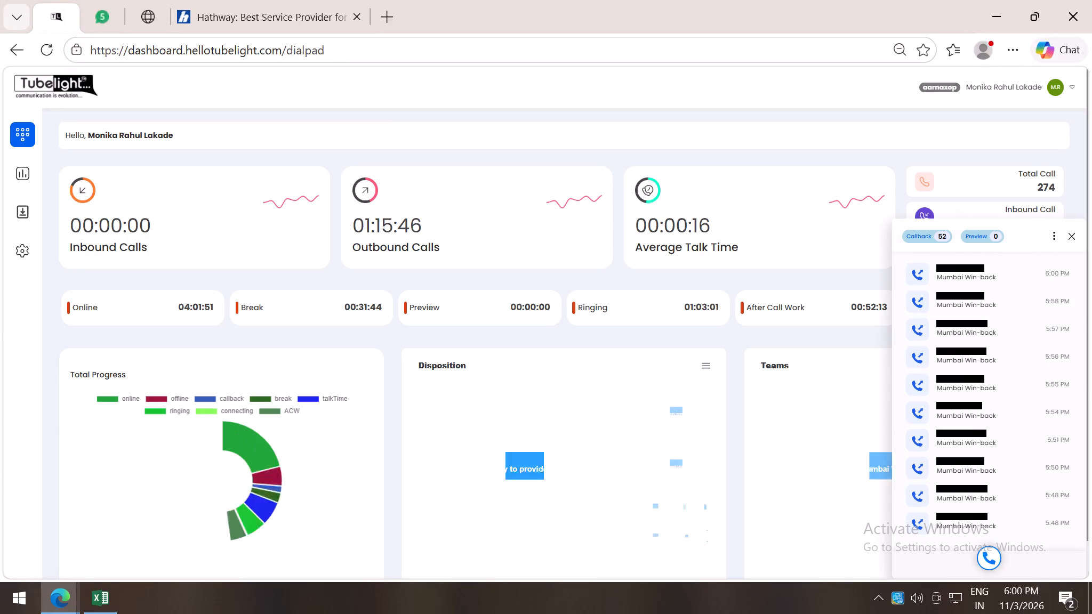
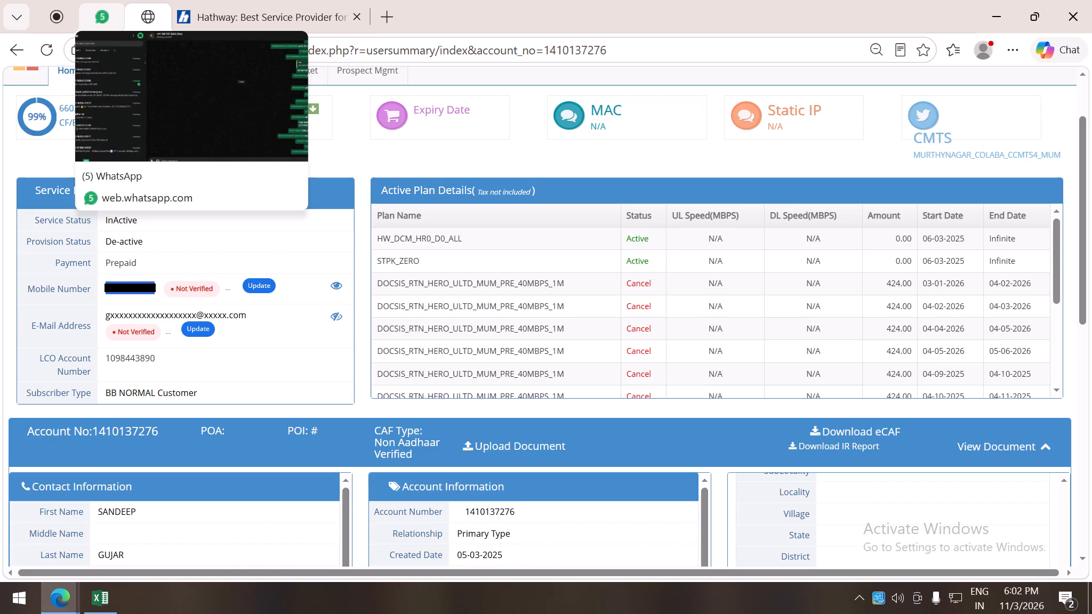
# Return to the Tubelight dialer and end the ongoing Mumbai Win-back call.
pyautogui.click(70, 12)
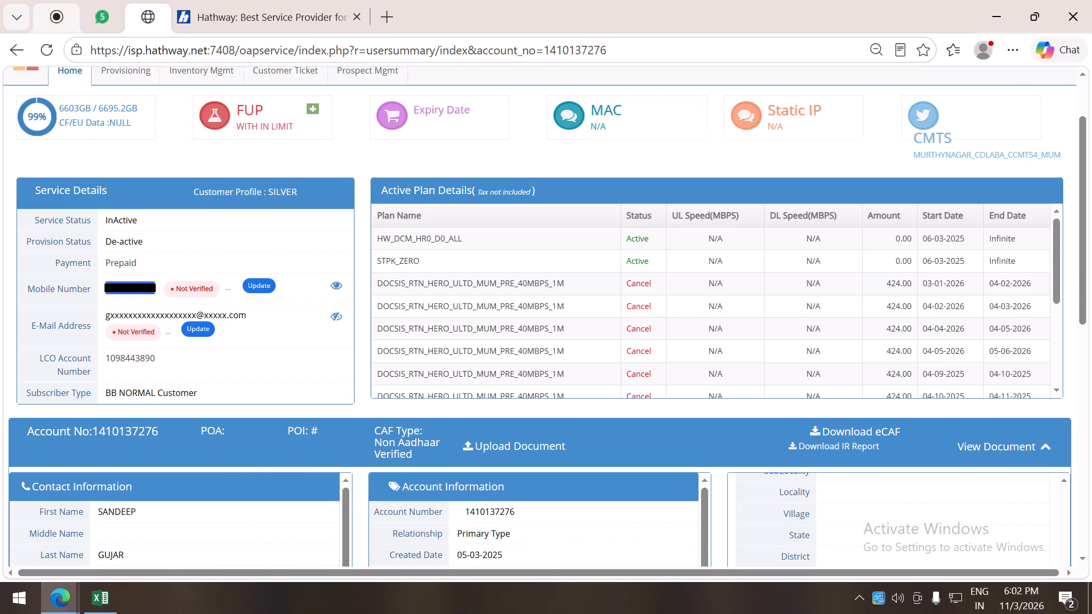
pyautogui.click(999, 566)
pyautogui.click(982, 553)
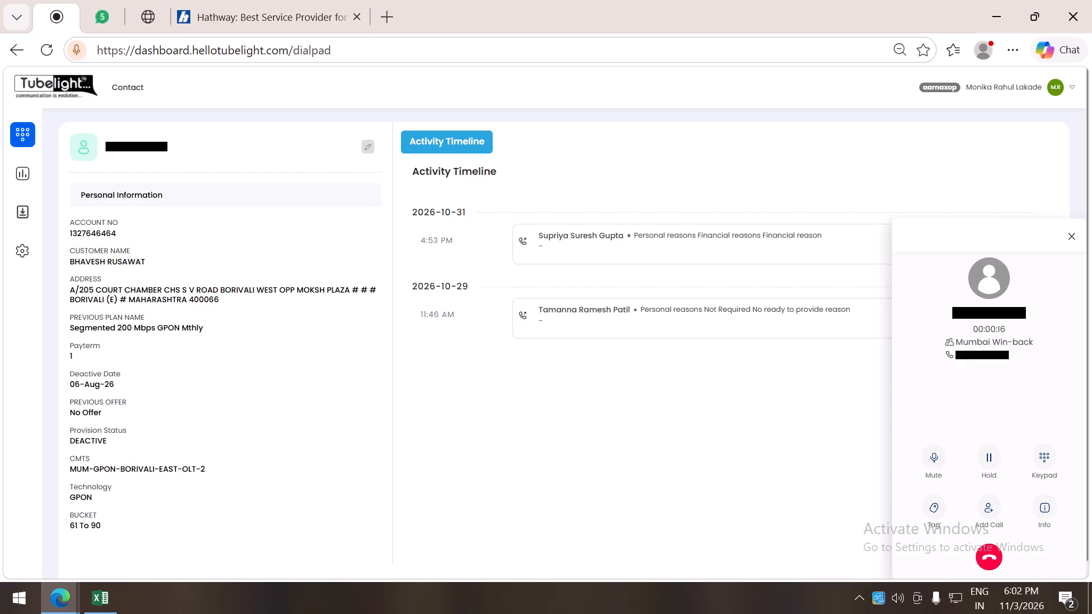
# Tag the ended Mumbai Win-back call as Personal reasons with the sub-tag Not Required.
pyautogui.click(968, 397)
pyautogui.scroll(-1, 965, 457)
pyautogui.click(963, 450)
pyautogui.click(1006, 395)
pyautogui.moveTo(978, 460); pyautogui.dragTo(978, 461)
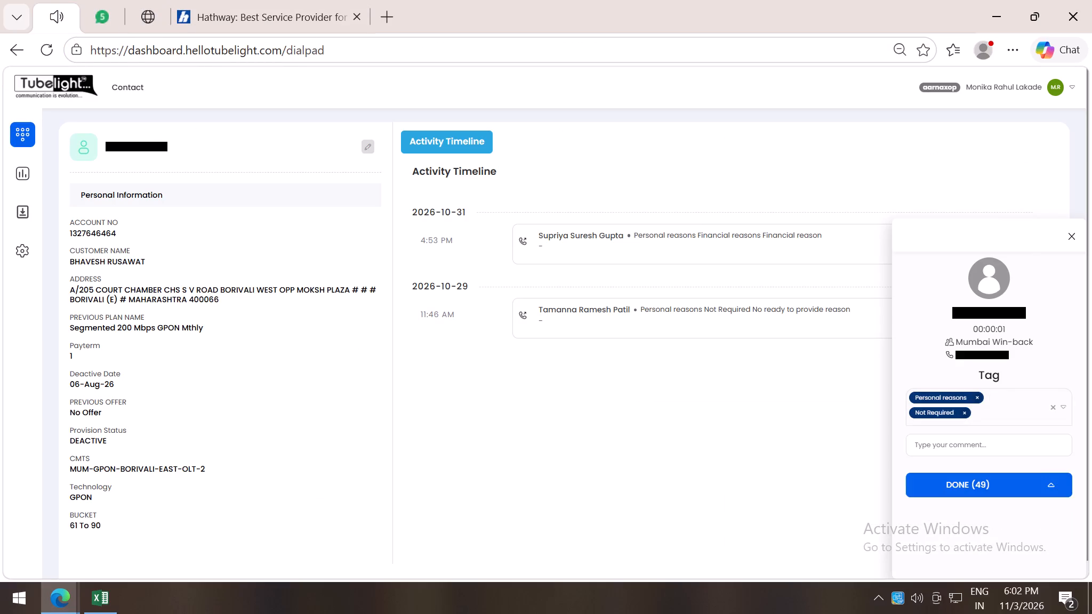
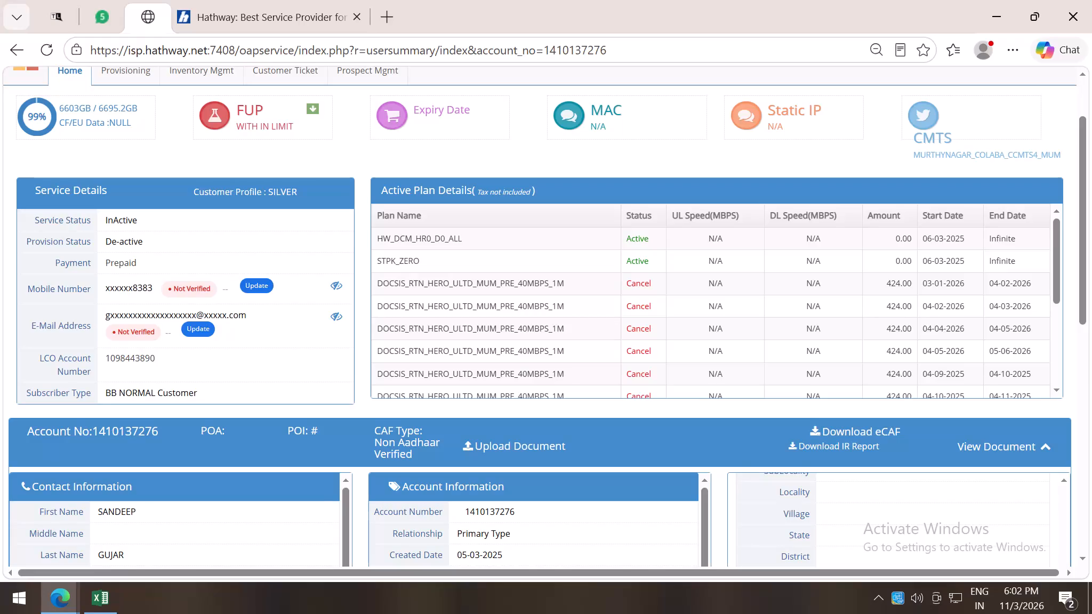
pyautogui.click(336, 313)
pyautogui.doubleClick(336, 287)
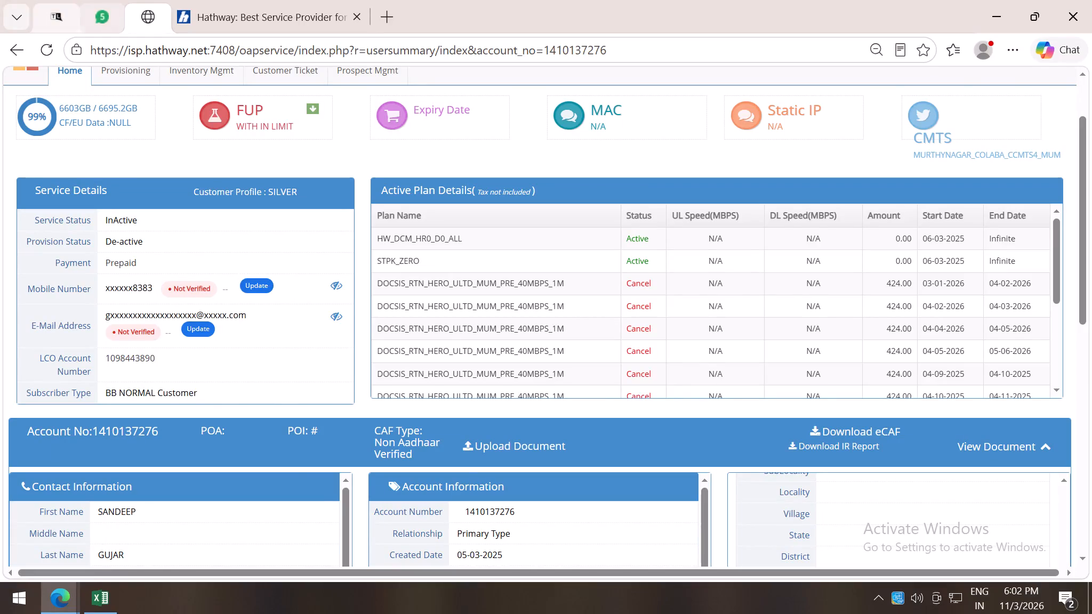
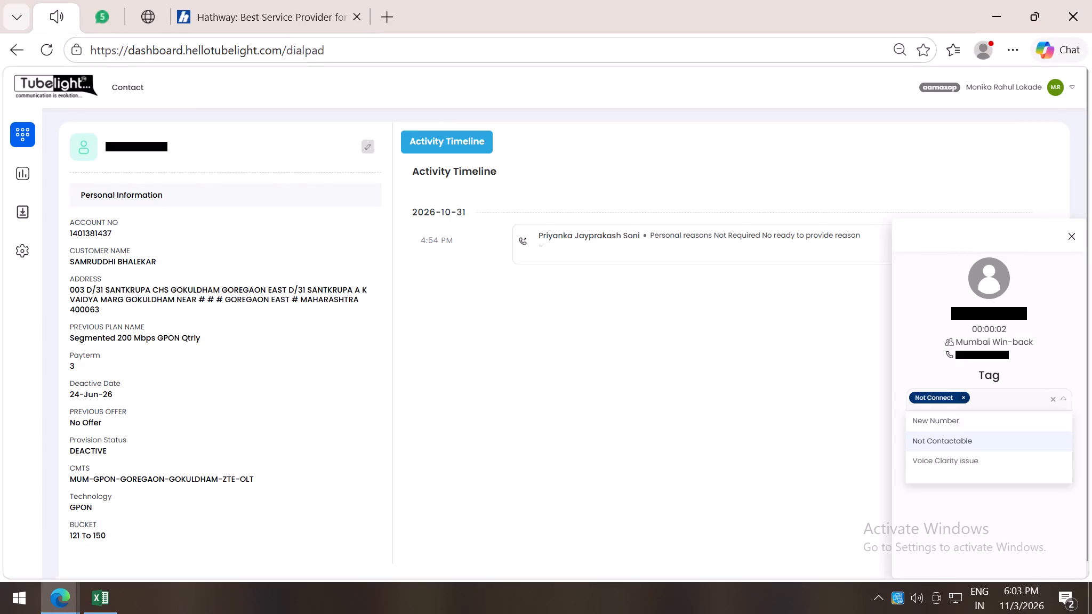
# Add the Not Contactable and Call forward Voice email sub-tags under Not Connect for the ended Mumbai Win-back call.
pyautogui.moveTo(991, 408); pyautogui.dragTo(990, 417)
pyautogui.scroll(-2, 958, 461)
pyautogui.click(962, 451)
pyautogui.click(965, 486)
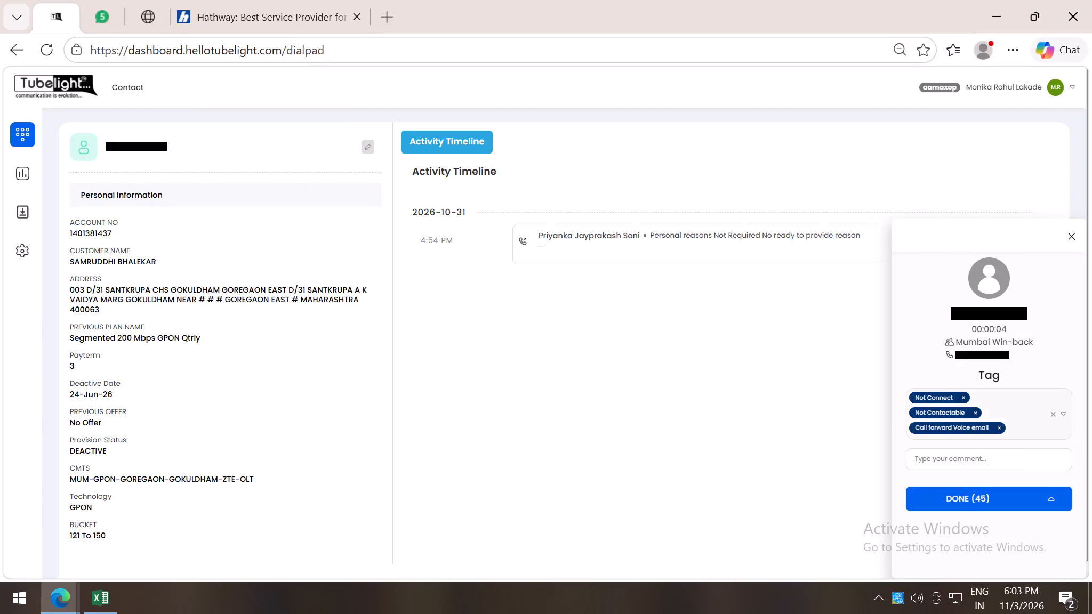
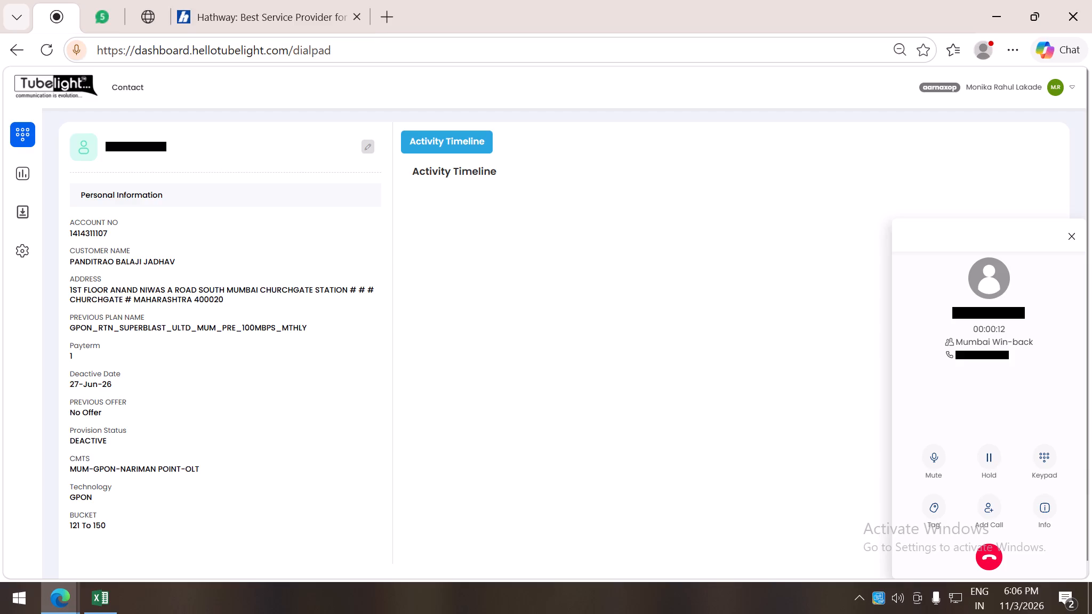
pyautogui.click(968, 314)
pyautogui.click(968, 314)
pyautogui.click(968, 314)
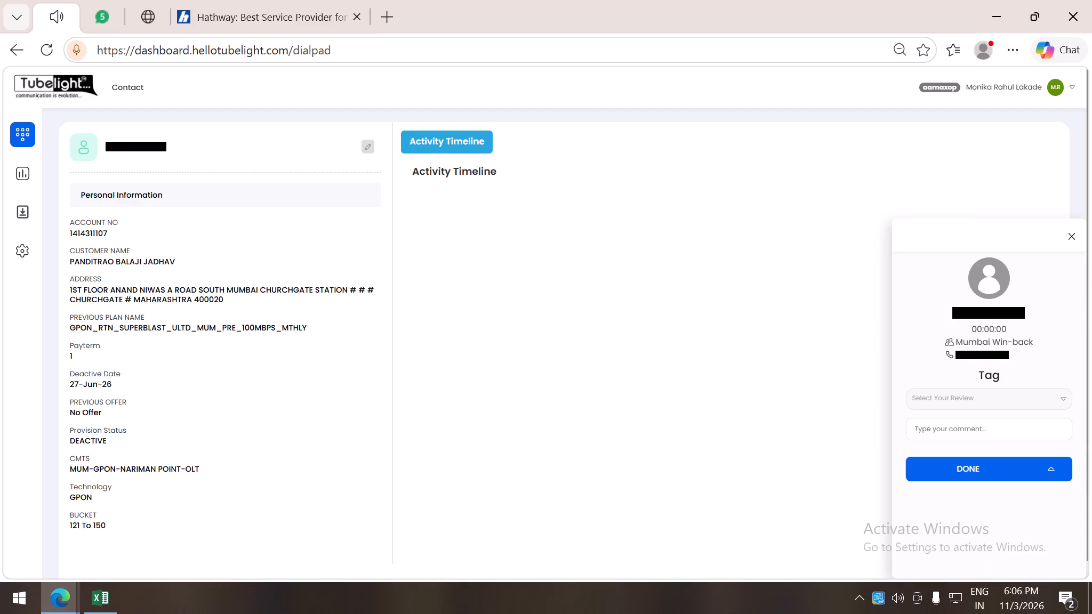
# Tag the ended Mumbai Win-back call as Personal reasons, Not Required and a further sub-tag, and submit the outcome.
pyautogui.click(990, 398)
pyautogui.scroll(-2, 953, 461)
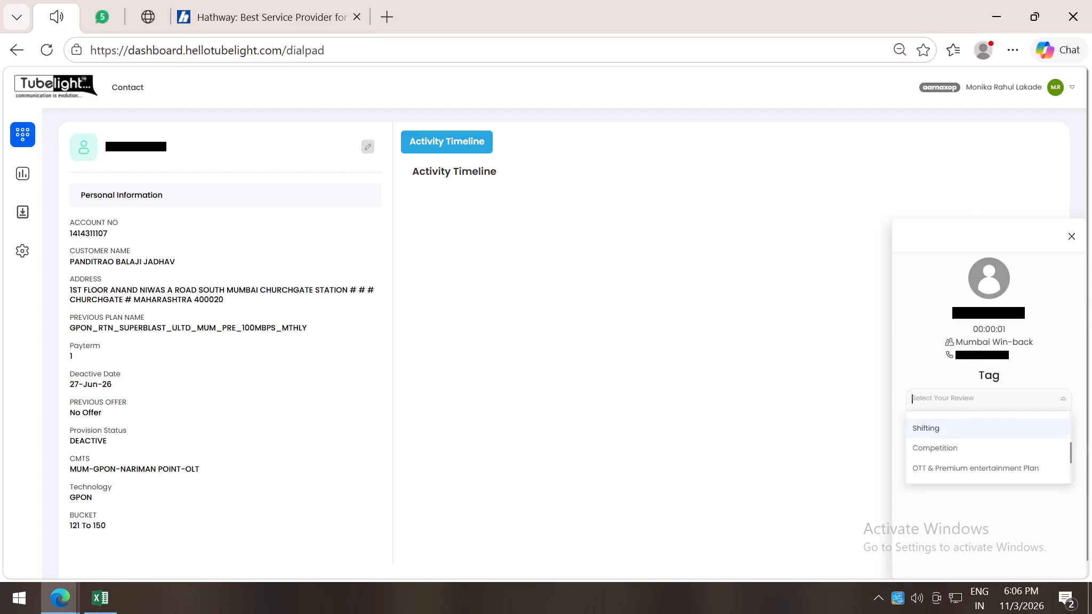
pyautogui.scroll(1, 955, 443)
pyautogui.click(957, 441)
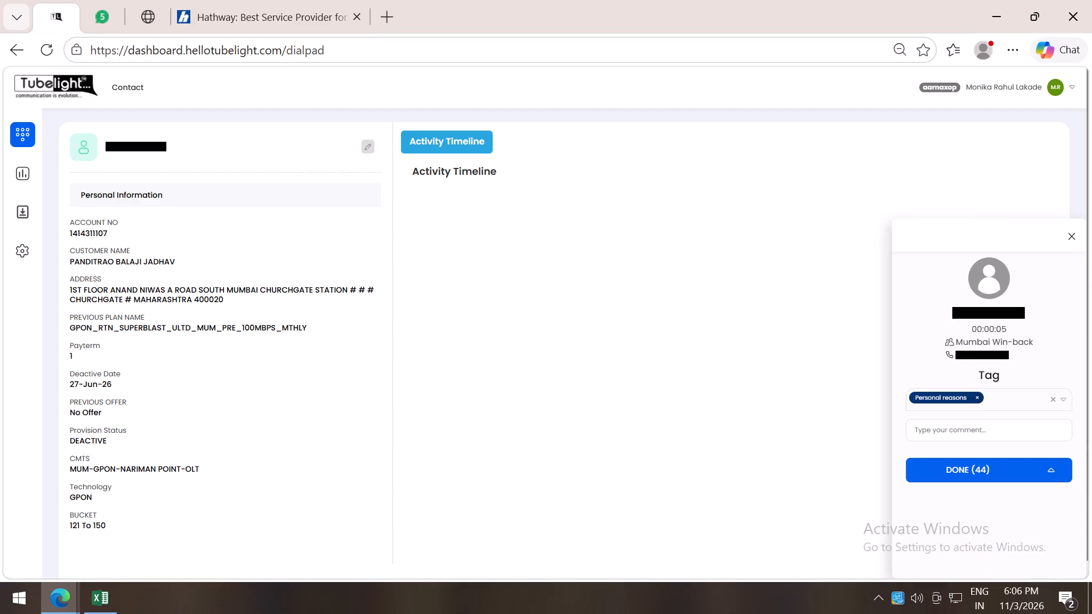
pyautogui.click(1006, 396)
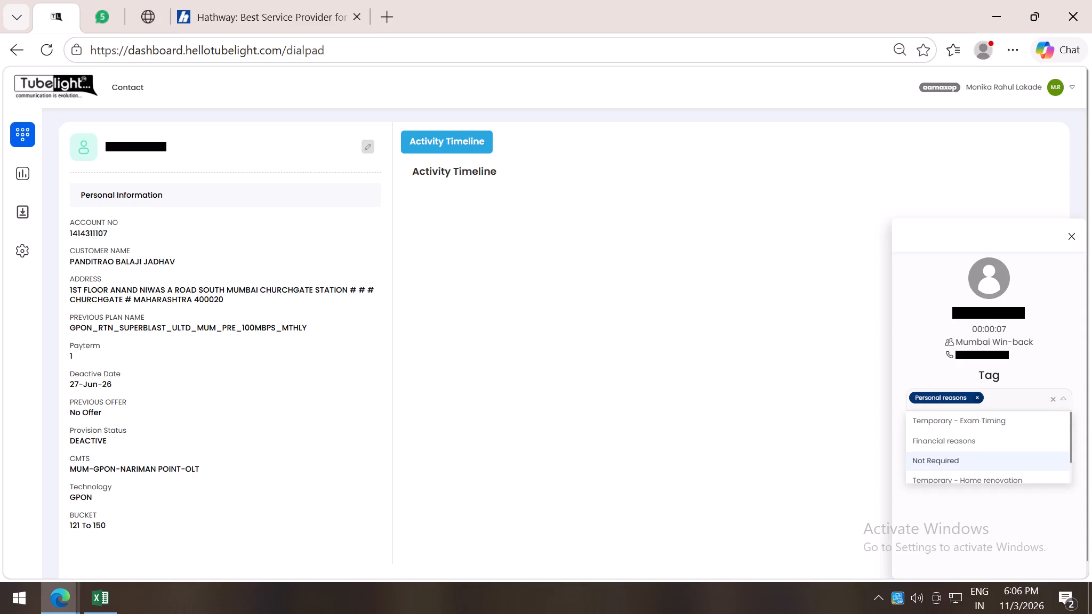
pyautogui.click(955, 459)
pyautogui.moveTo(982, 414); pyautogui.dragTo(981, 419)
pyautogui.click(966, 463)
pyautogui.click(968, 495)
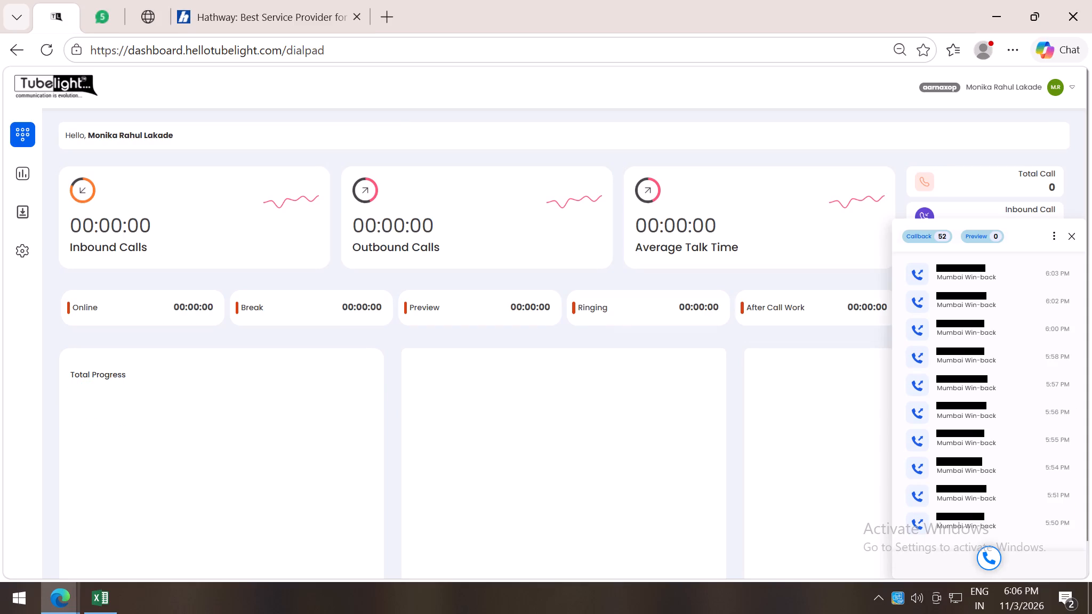
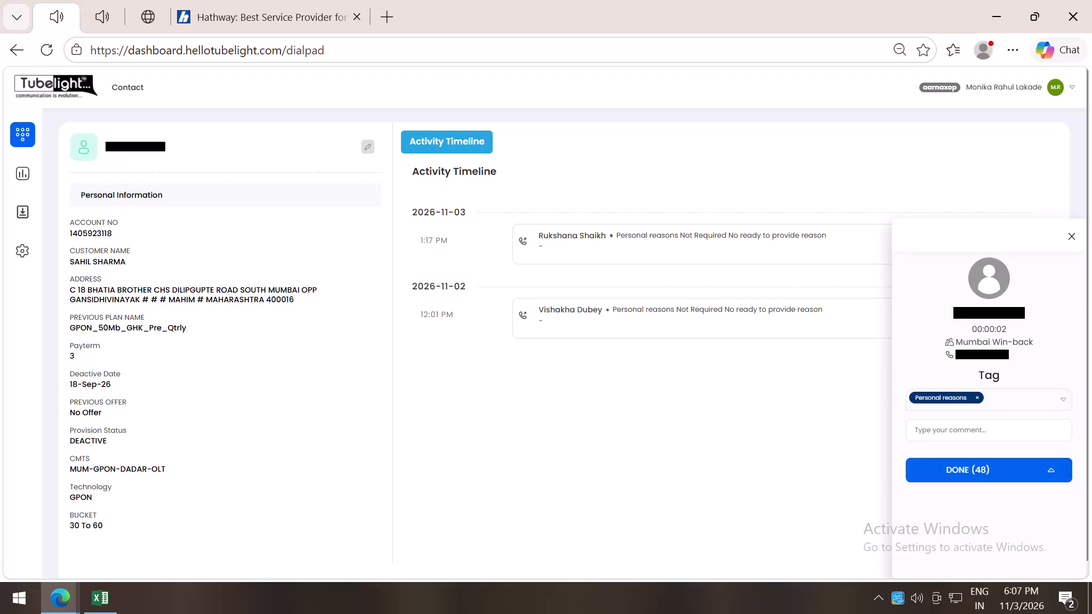
# Open the sub-tag choices under Personal reasons for the ended Mumbai Win-back call.
pyautogui.moveTo(999, 408); pyautogui.dragTo(995, 413)
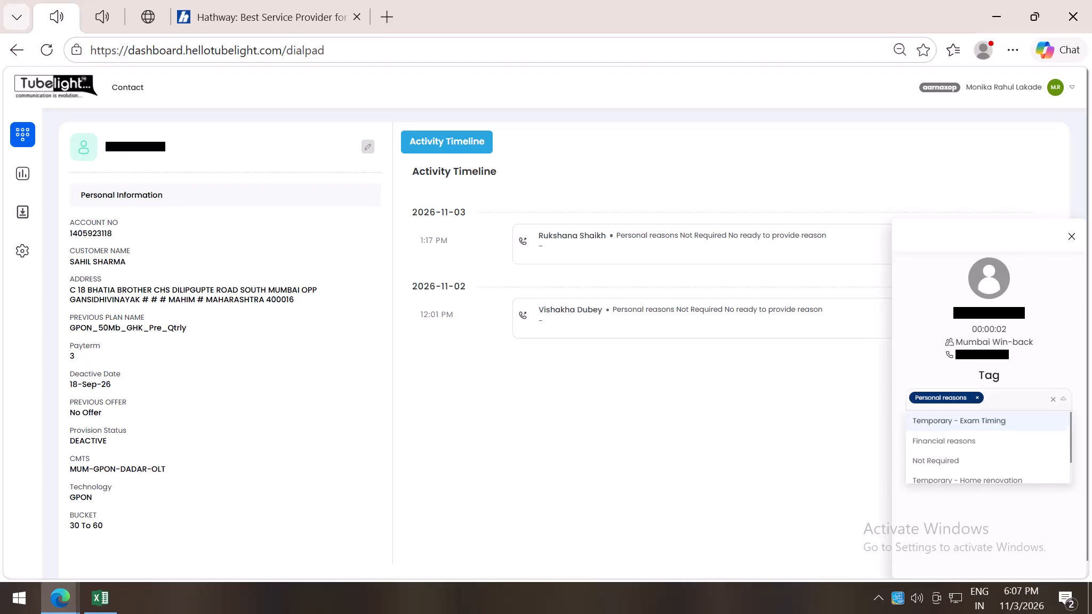
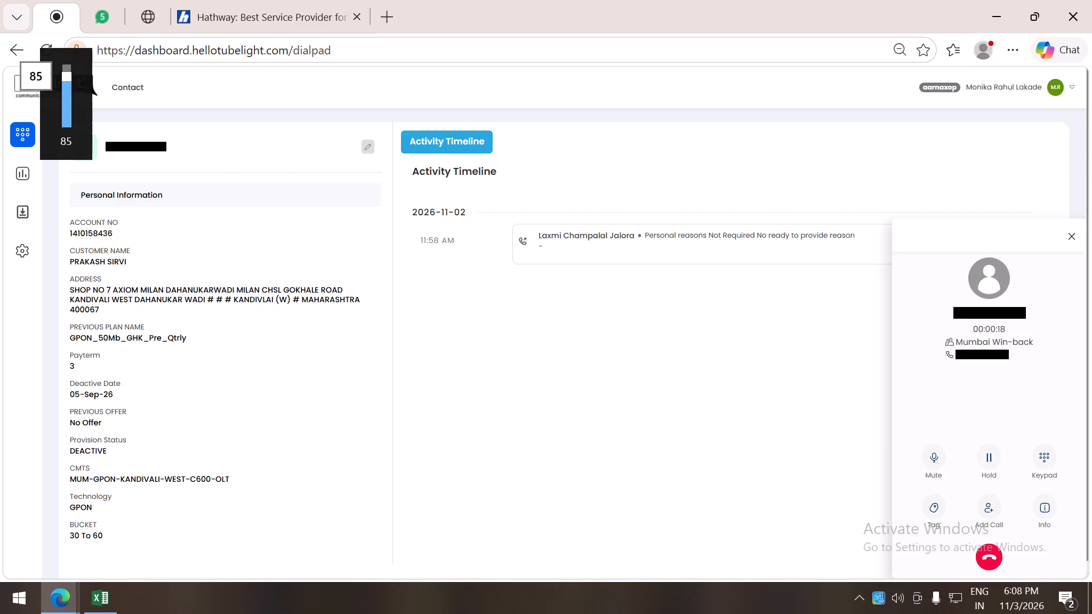
# Raise the computer's sound volume to 96 during the active Mumbai Win-back call.
pyautogui.moveTo(76, 75); pyautogui.dragTo(78, 70)
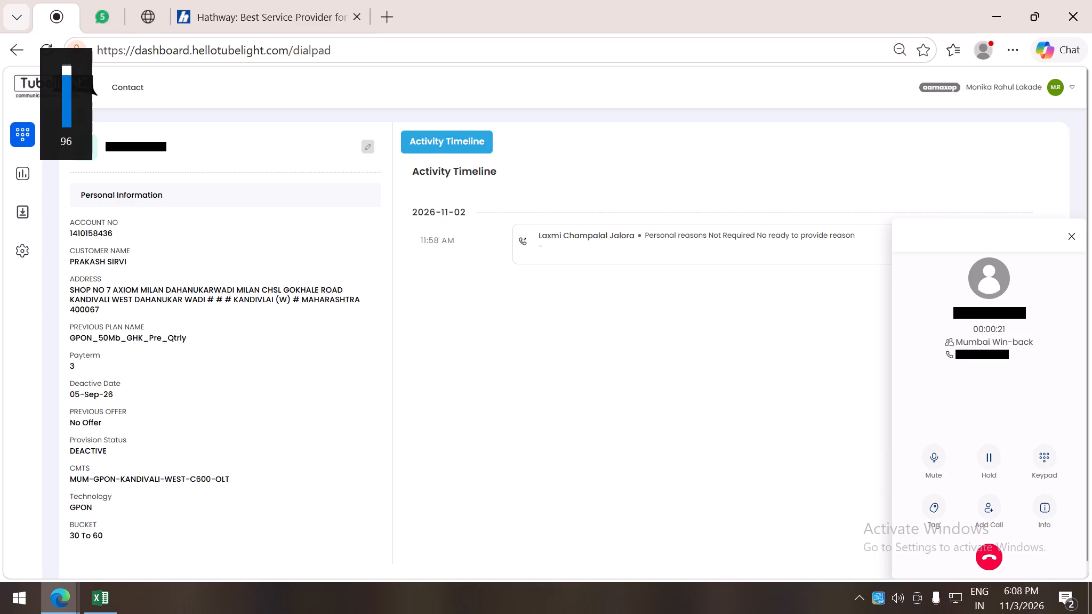
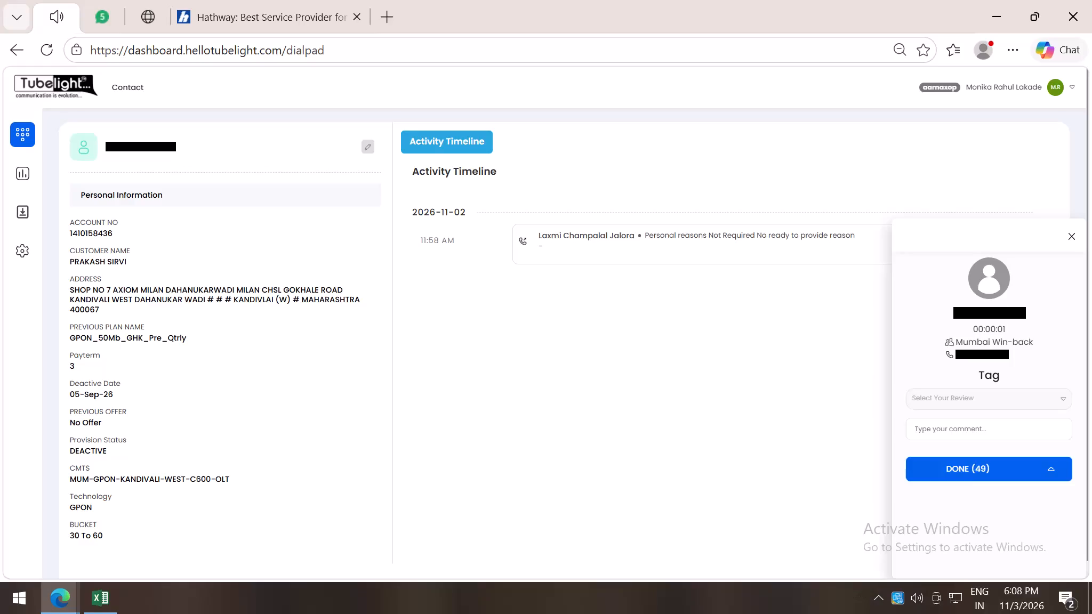
# Tag the ended Mumbai Win-back call as Personal reasons and open the sub-tag choices for it.
pyautogui.click(964, 400)
pyautogui.scroll(-1, 936, 423)
pyautogui.click(942, 443)
pyautogui.click(988, 398)
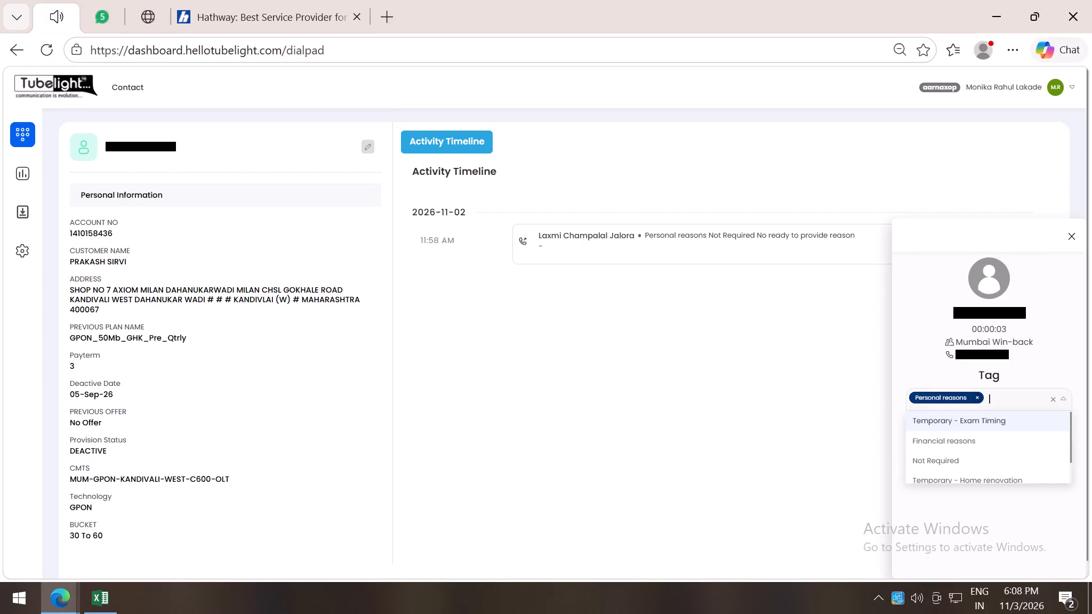
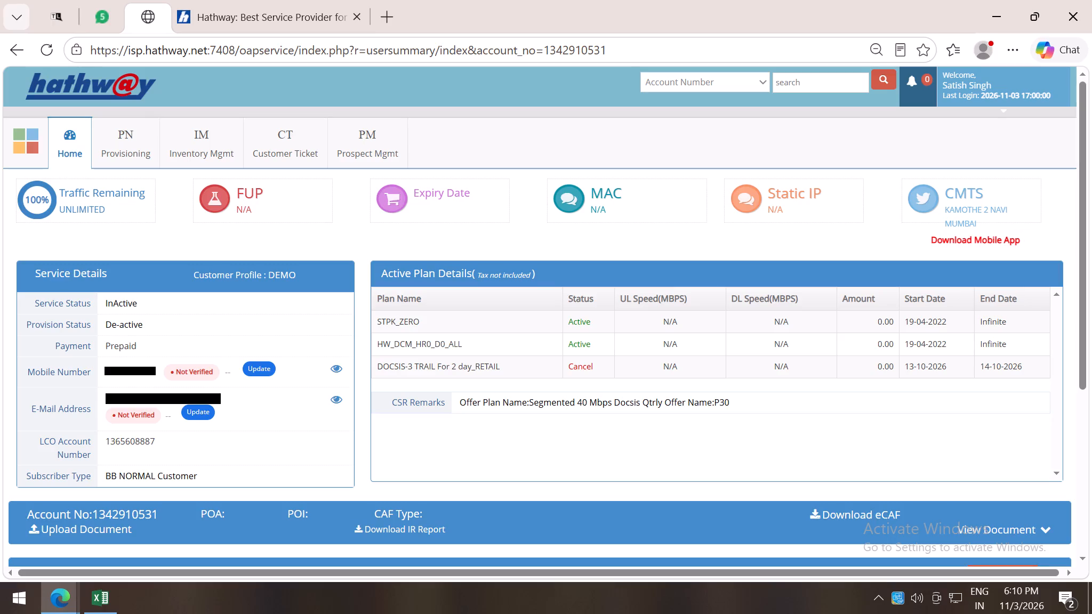
# Mask the customer's displayed e-mail address in the Service Details section of the account summary.
pyautogui.click(332, 400)
pyautogui.click(341, 377)
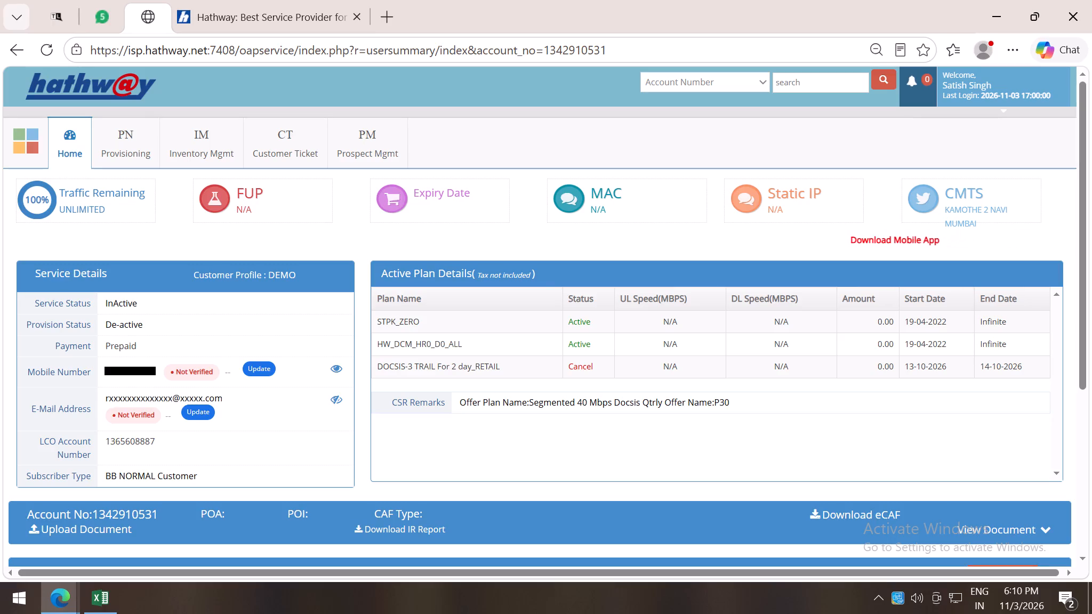
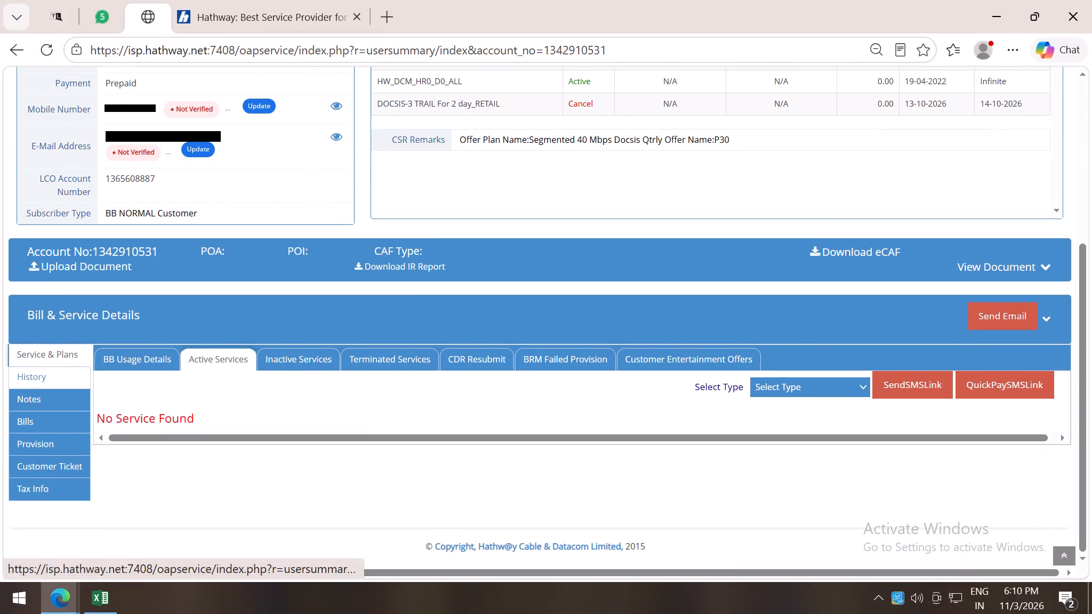
# Switch back to the Tubelight dialpad to view the customer information for the ongoing Mumbai Win-back call.
pyautogui.scroll(-4, 143, 456)
pyautogui.click(59, 1)
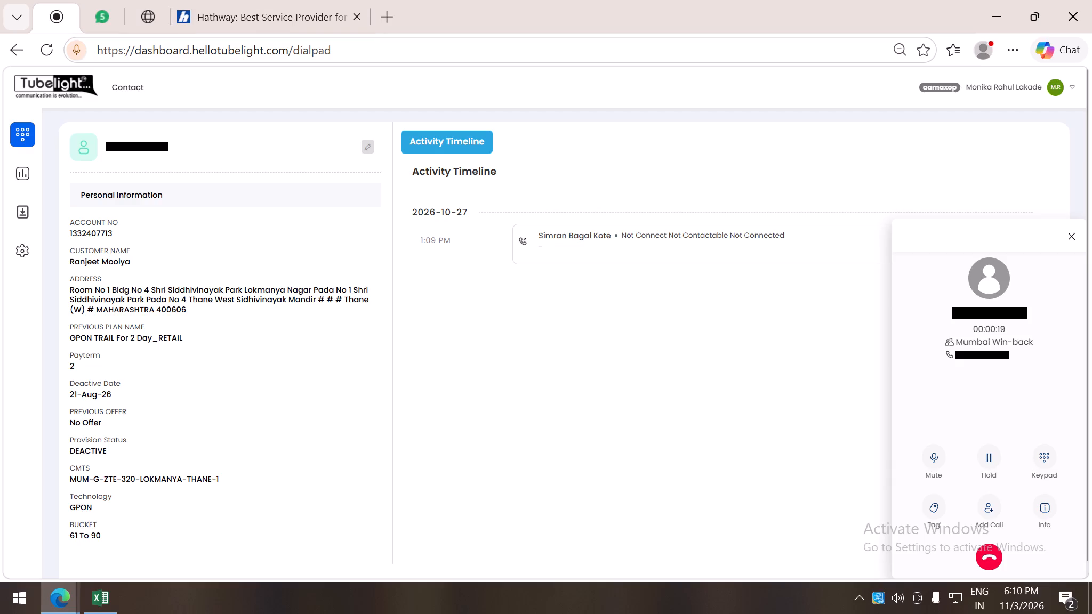
# End the active Mumbai Win-back call, choose its disposition and sub-tags, and submit them.
pyautogui.click(995, 556)
pyautogui.click(974, 394)
pyautogui.scroll(-1, 969, 445)
pyautogui.moveTo(968, 449); pyautogui.dragTo(972, 440)
pyautogui.moveTo(994, 402); pyautogui.dragTo(991, 424)
pyautogui.moveTo(972, 456); pyautogui.dragTo(978, 444)
pyautogui.moveTo(1001, 401); pyautogui.dragTo(997, 442)
pyautogui.moveTo(994, 453); pyautogui.dragTo(990, 492)
pyautogui.click(990, 492)
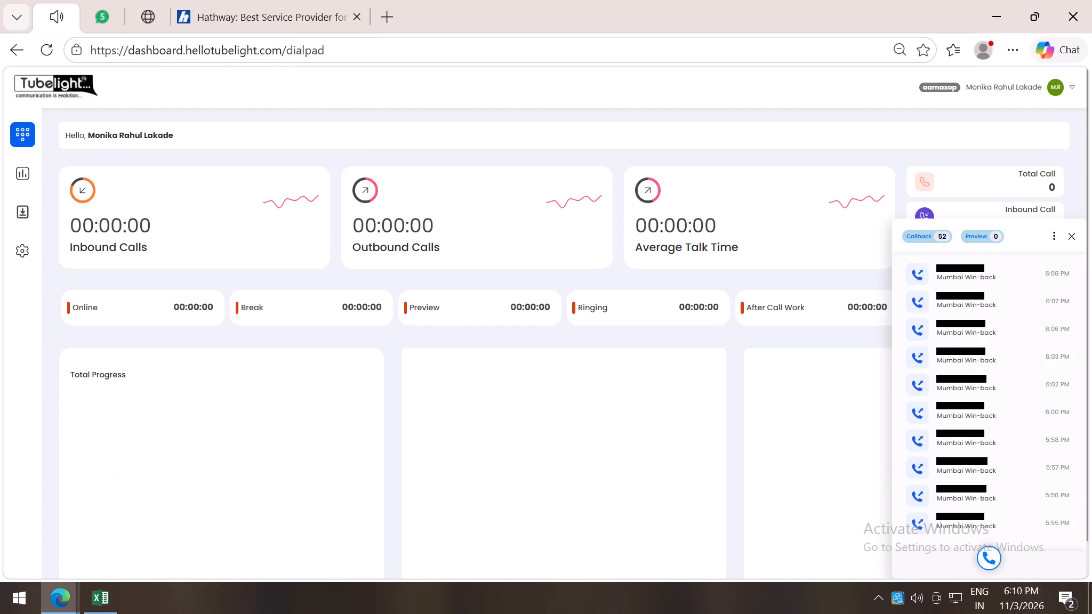
# Switch to the Hathway account summary page showing the customer's Bill & Service Details.
pyautogui.click(151, 23)
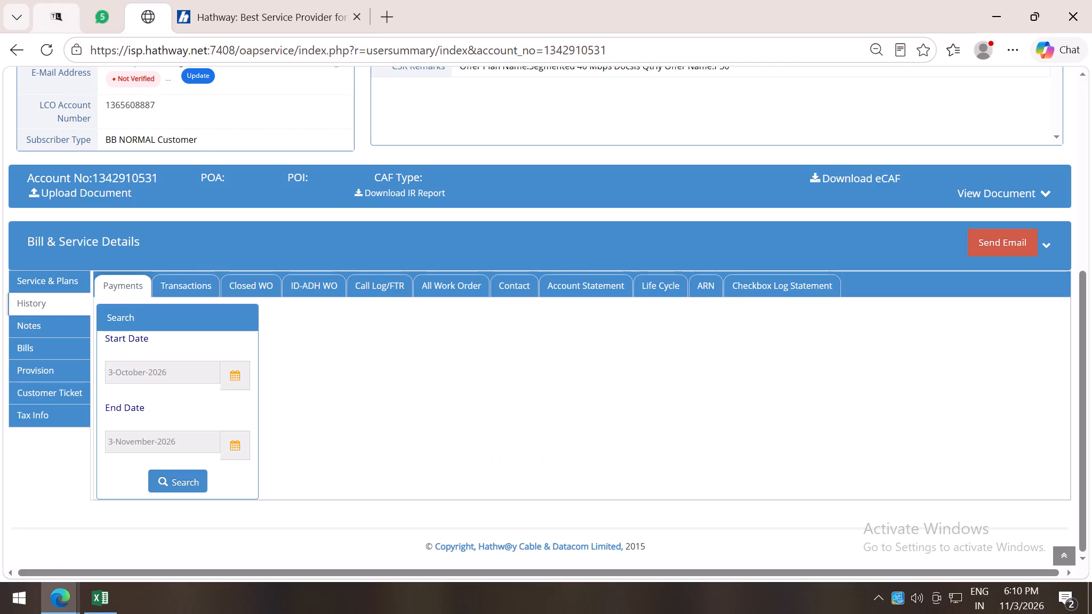
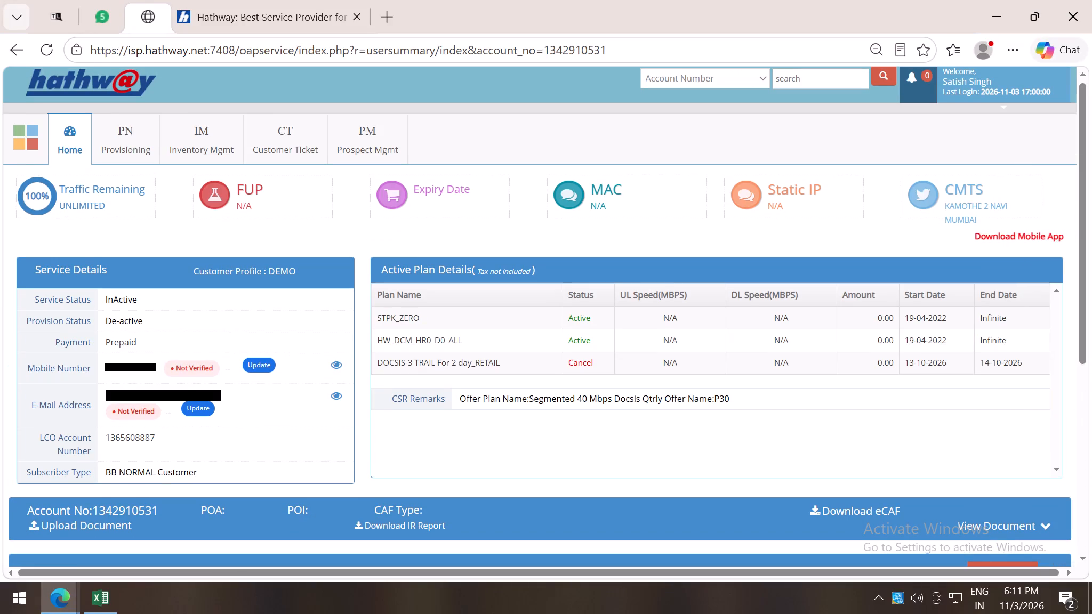
# Toggle the masking of the customer's e-mail address and mobile number in the Service Details section.
pyautogui.doubleClick(338, 397)
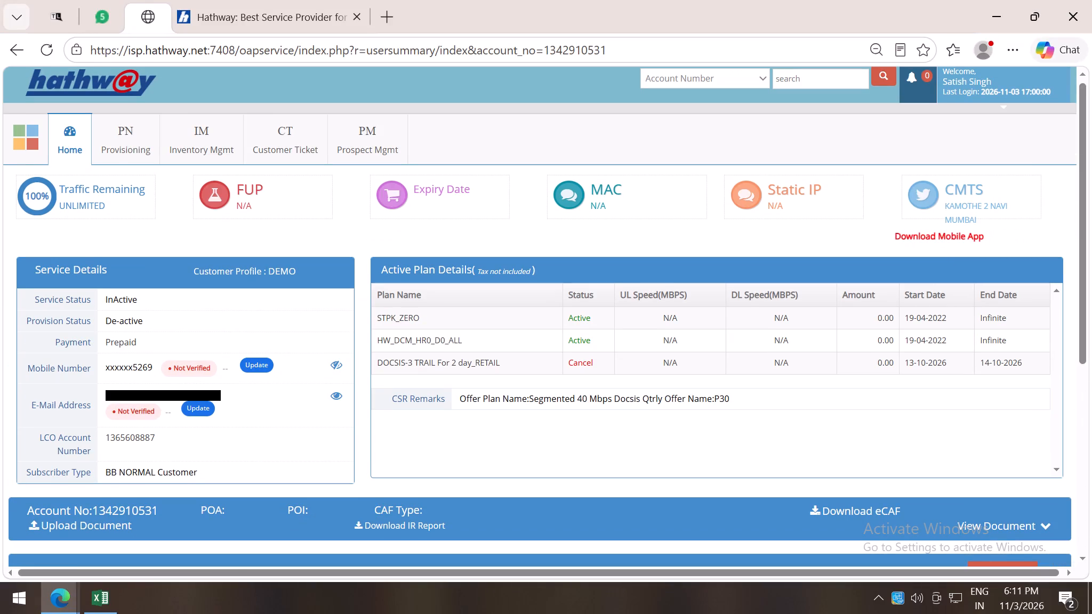
pyautogui.click(336, 363)
# Check the payment history section under Bill & Service Details for the customer's account.
pyautogui.scroll(-6, 79, 524)
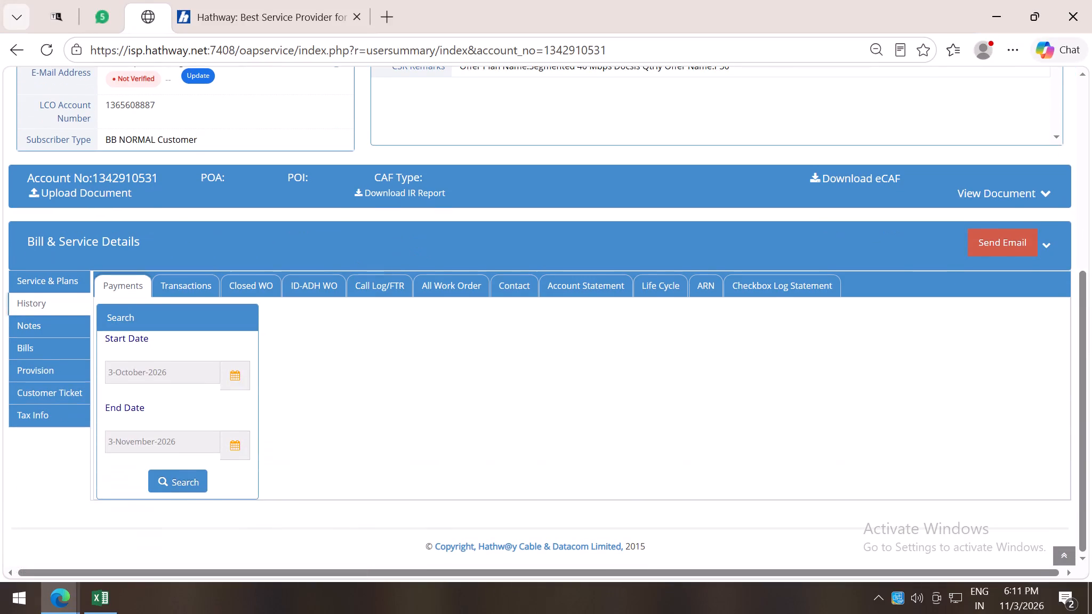
# Search the customer's payment history with the start date set to 16-June-2020.
pyautogui.click(241, 378)
pyautogui.doubleClick(177, 377)
pyautogui.click(162, 401)
pyautogui.click(159, 432)
pyautogui.click(159, 455)
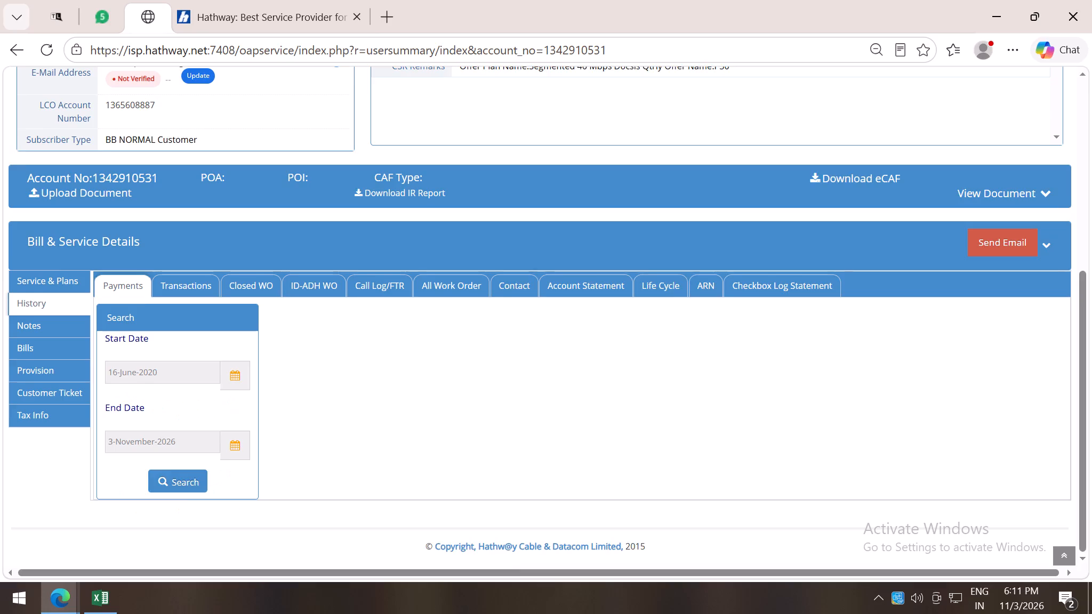
pyautogui.click(163, 480)
# Examine the customer's earliest and most recent broadband payments on the first and last pages of the payment list.
pyautogui.scroll(-4, 163, 480)
pyautogui.scroll(-7, 616, 406)
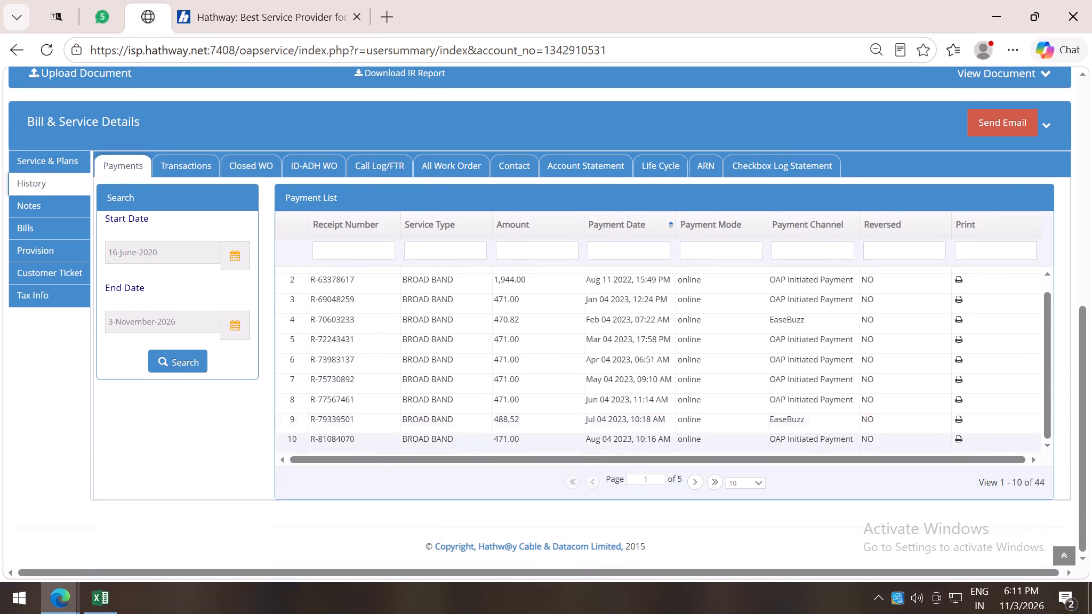
pyautogui.doubleClick(706, 480)
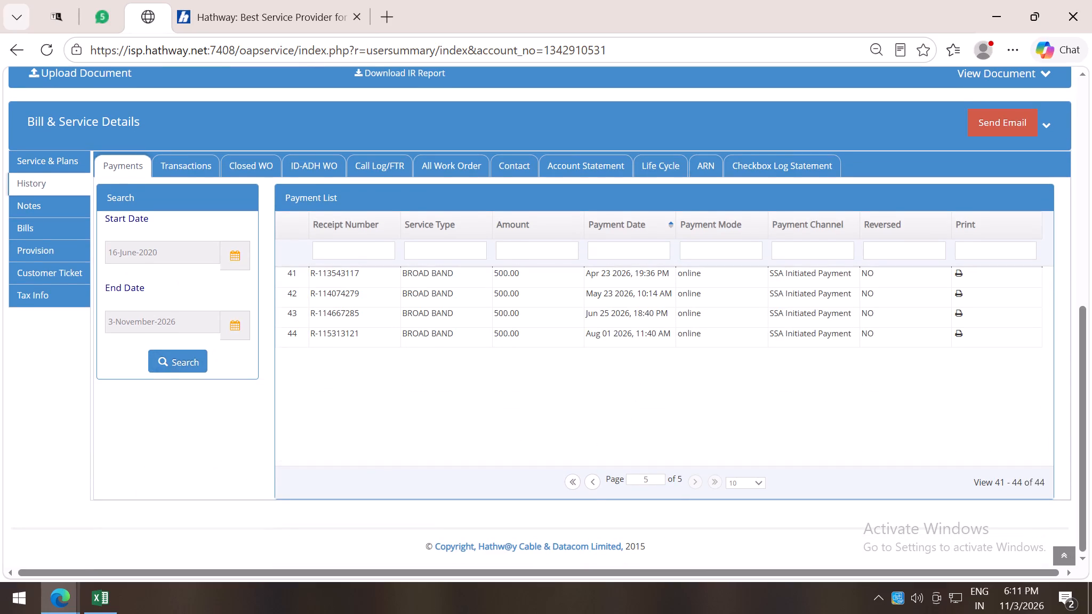
pyautogui.click(575, 480)
pyautogui.scroll(-4, 604, 383)
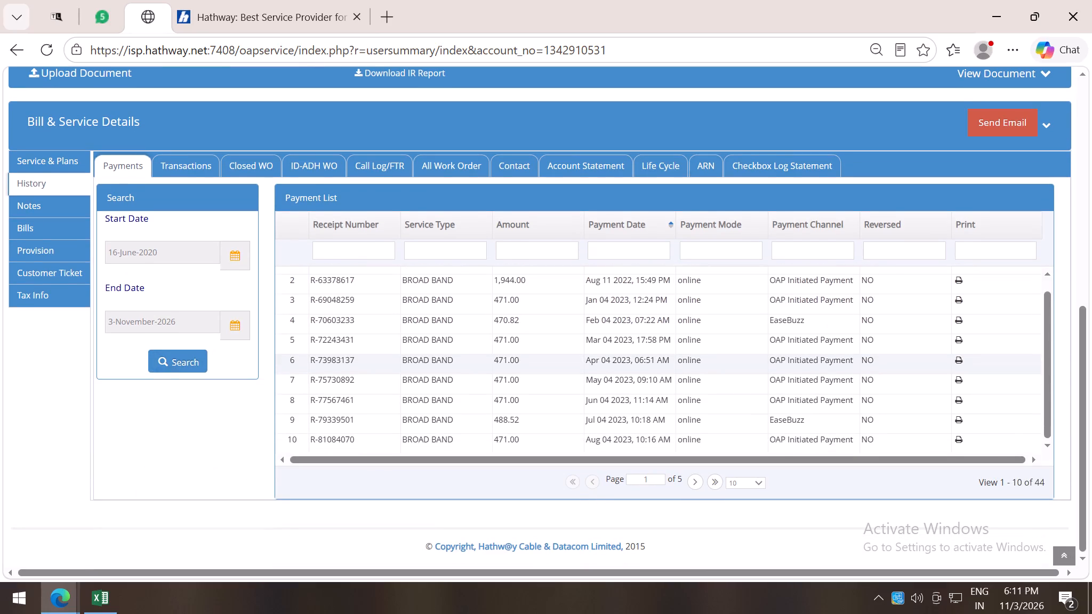
pyautogui.scroll(-2, 604, 383)
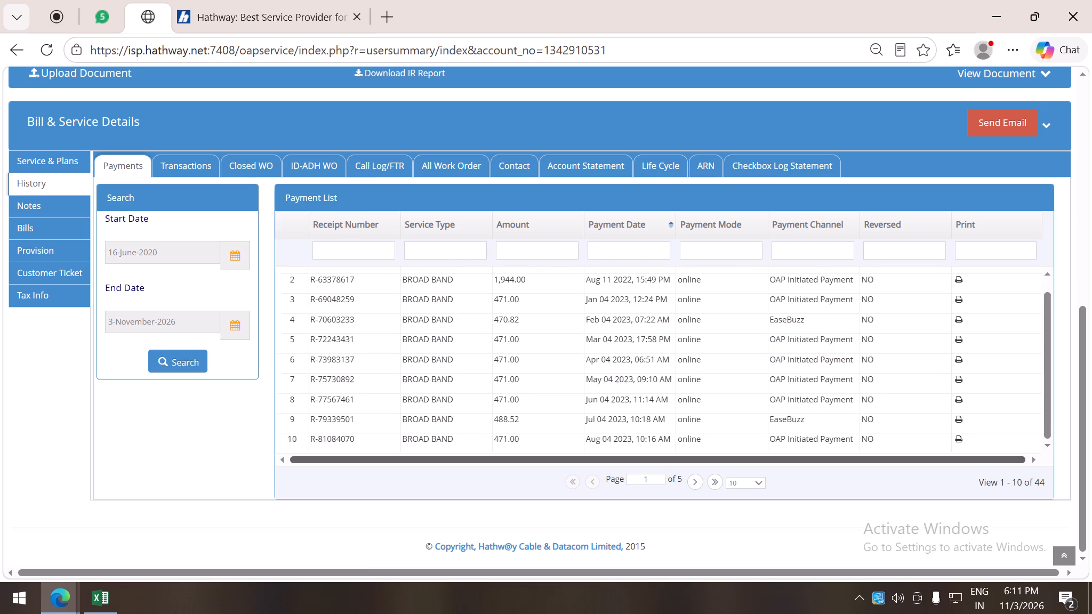
pyautogui.click(715, 481)
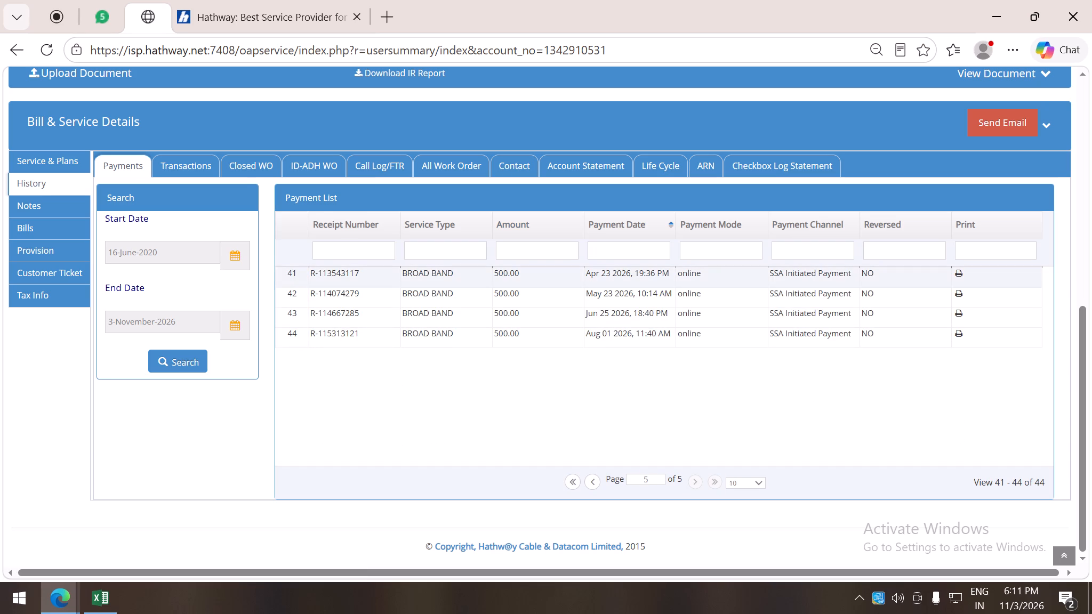
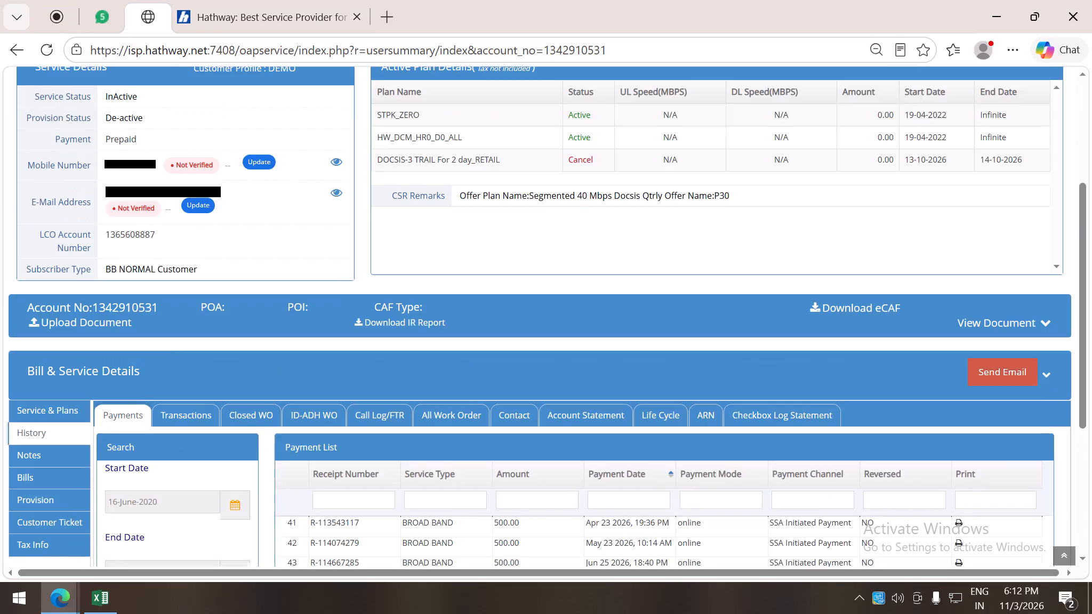
# Search Hathway for the current Mumbai Win-back customer's account using the copied account number.
pyautogui.scroll(3, 773, 76)
pyautogui.click(792, 81)
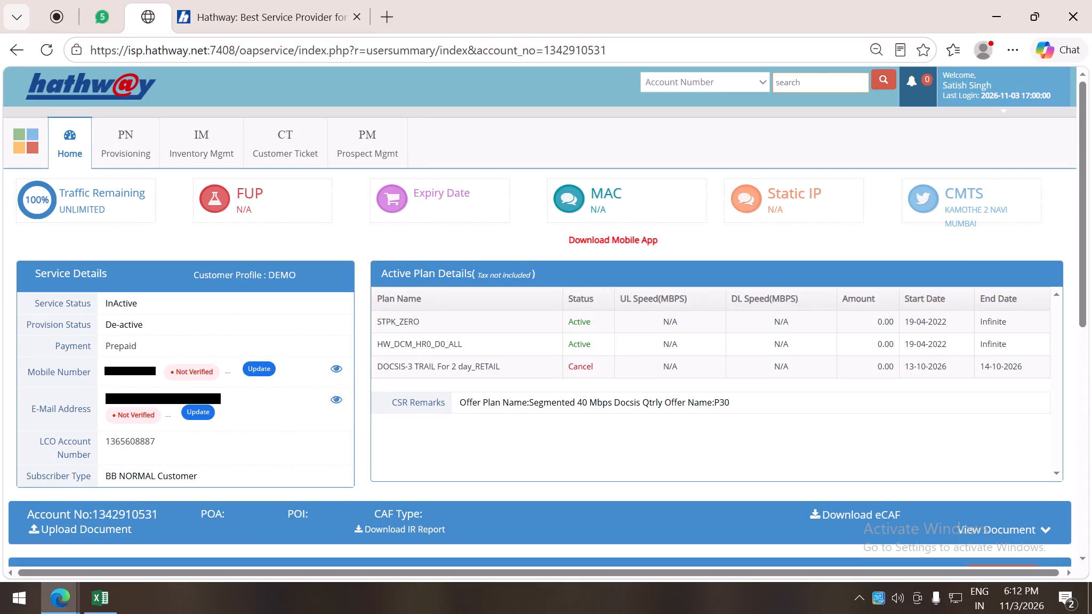
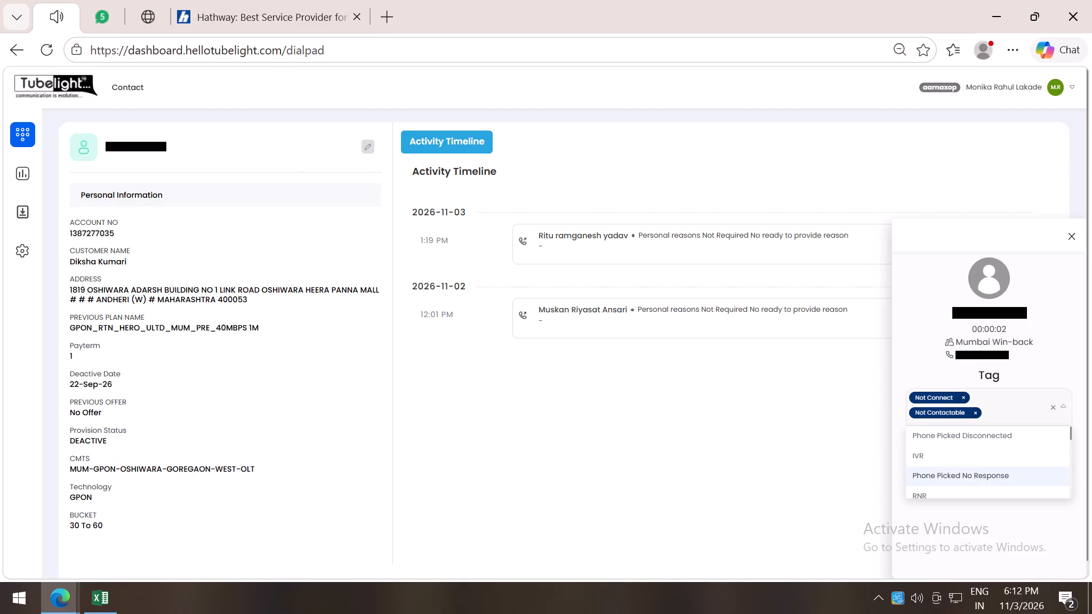
# Complete the ended Mumbai Win-back call's Not Connect, Not Contactable tagging with the reason Call forward Voice email.
pyautogui.scroll(-2, 955, 470)
pyautogui.click(967, 442)
pyautogui.click(1034, 426)
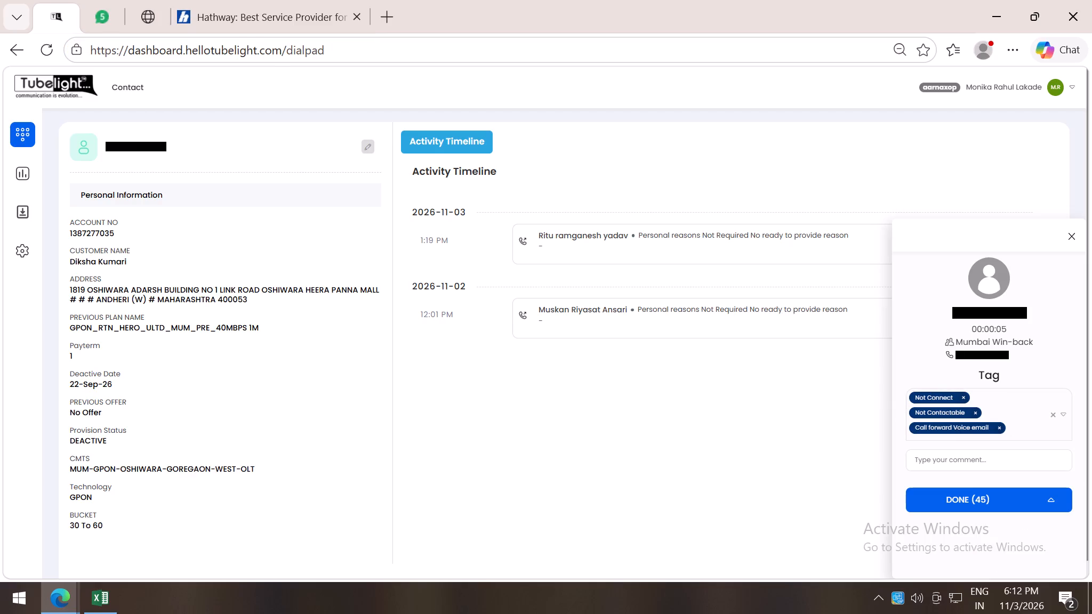
# Submit the Not Connect, Not Contactable, Call forward Voice email tags for the ended Mumbai Win-back call.
pyautogui.click(964, 497)
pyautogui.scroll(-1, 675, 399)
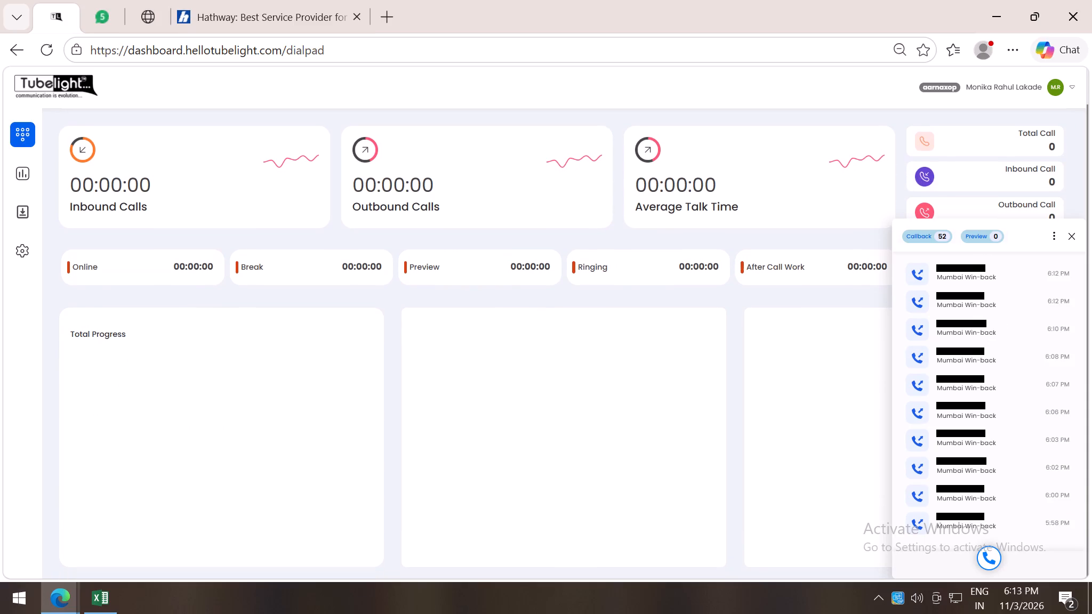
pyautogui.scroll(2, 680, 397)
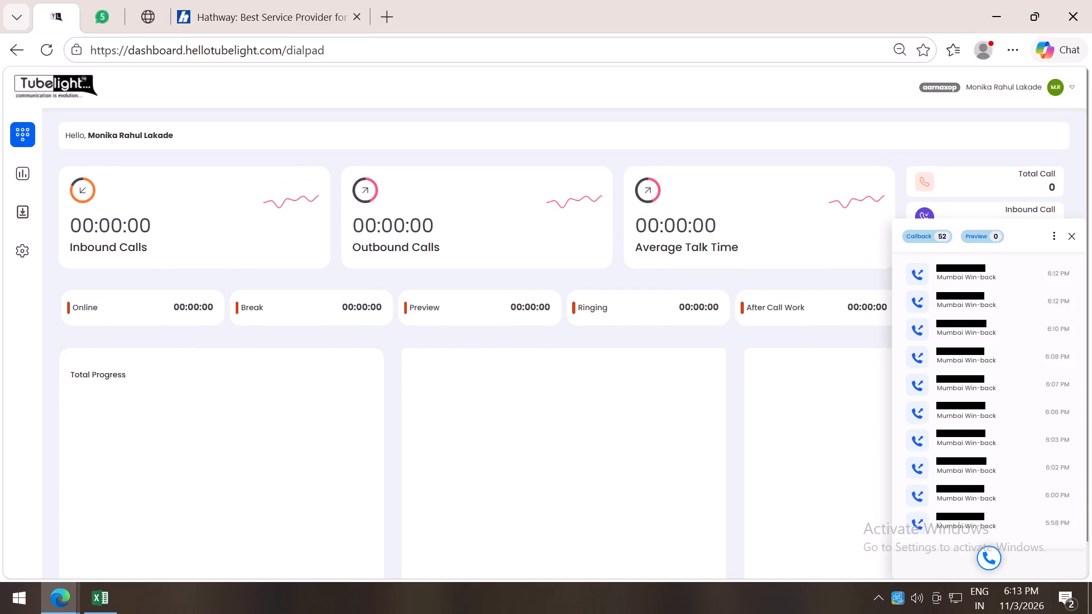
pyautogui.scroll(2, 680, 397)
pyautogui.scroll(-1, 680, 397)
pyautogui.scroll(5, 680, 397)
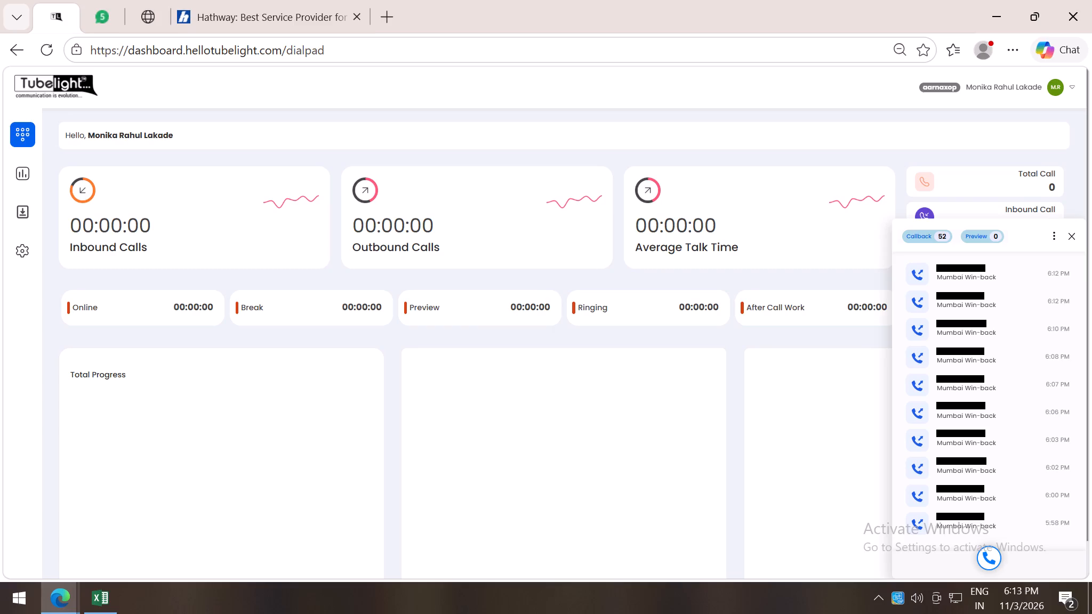
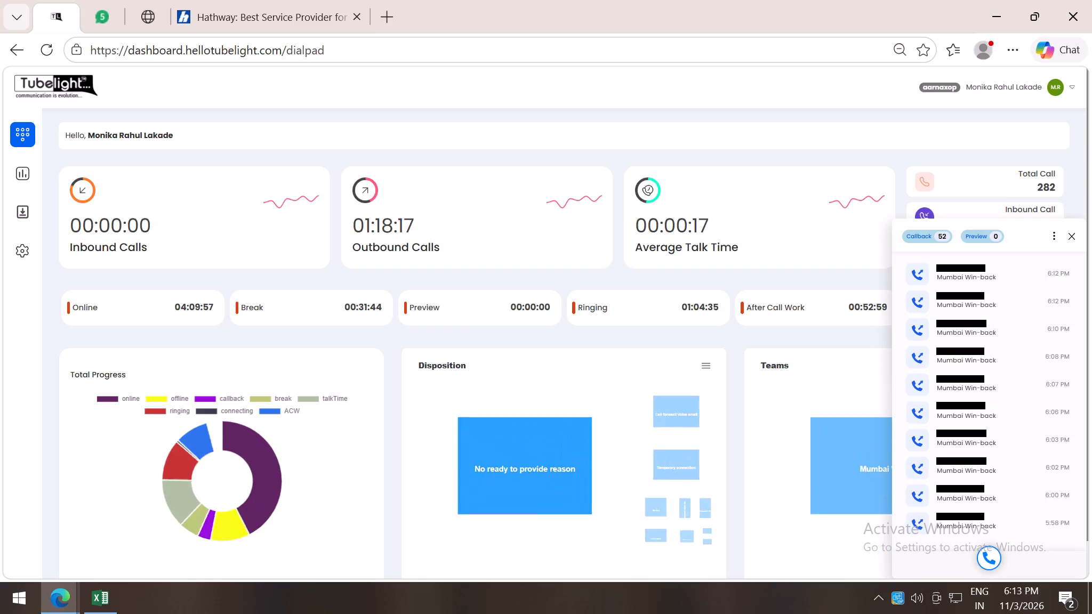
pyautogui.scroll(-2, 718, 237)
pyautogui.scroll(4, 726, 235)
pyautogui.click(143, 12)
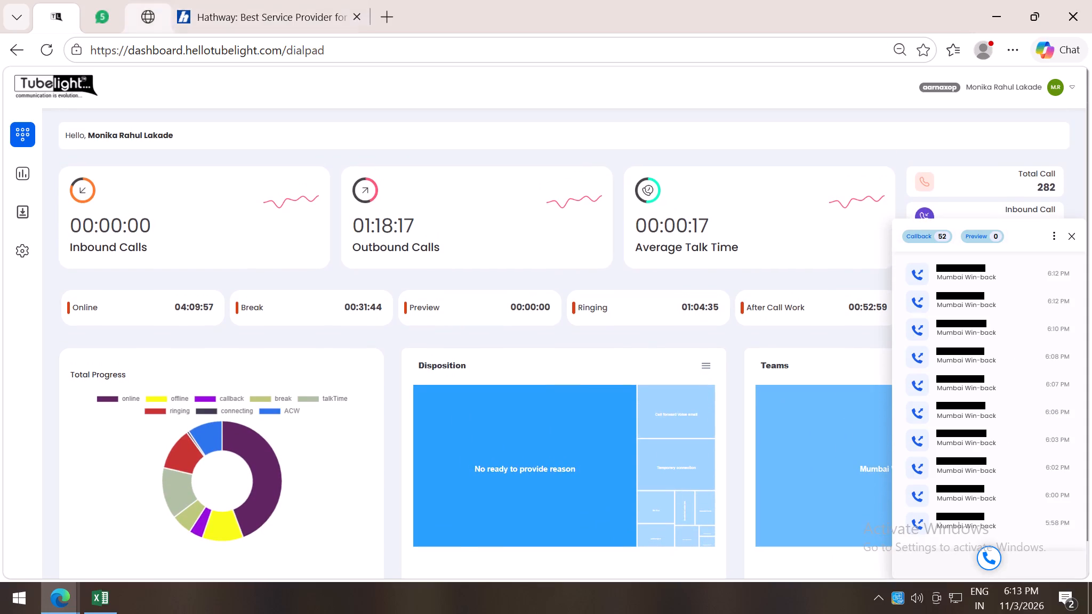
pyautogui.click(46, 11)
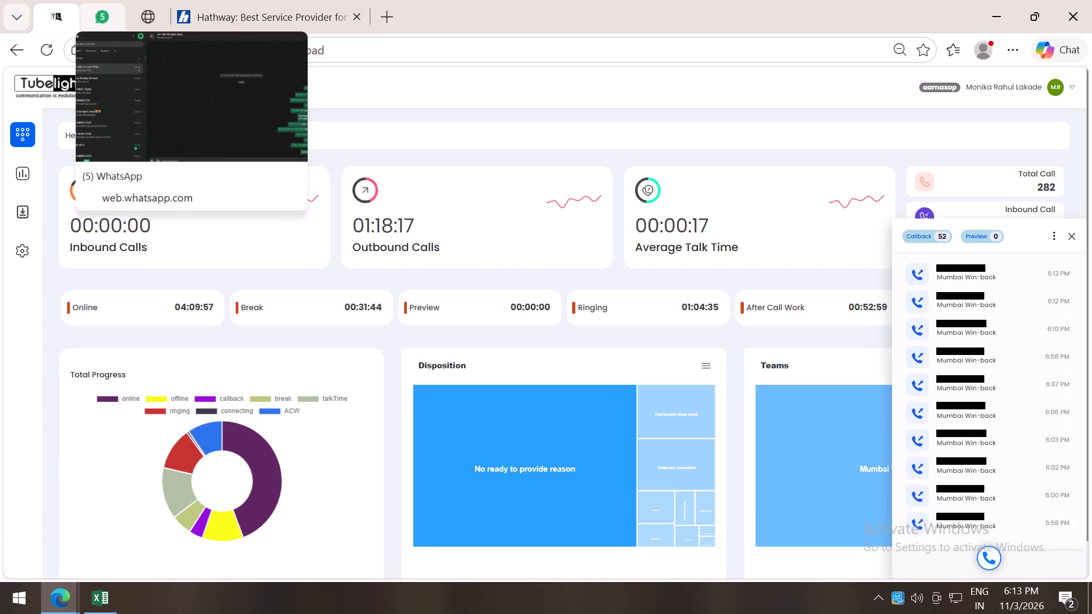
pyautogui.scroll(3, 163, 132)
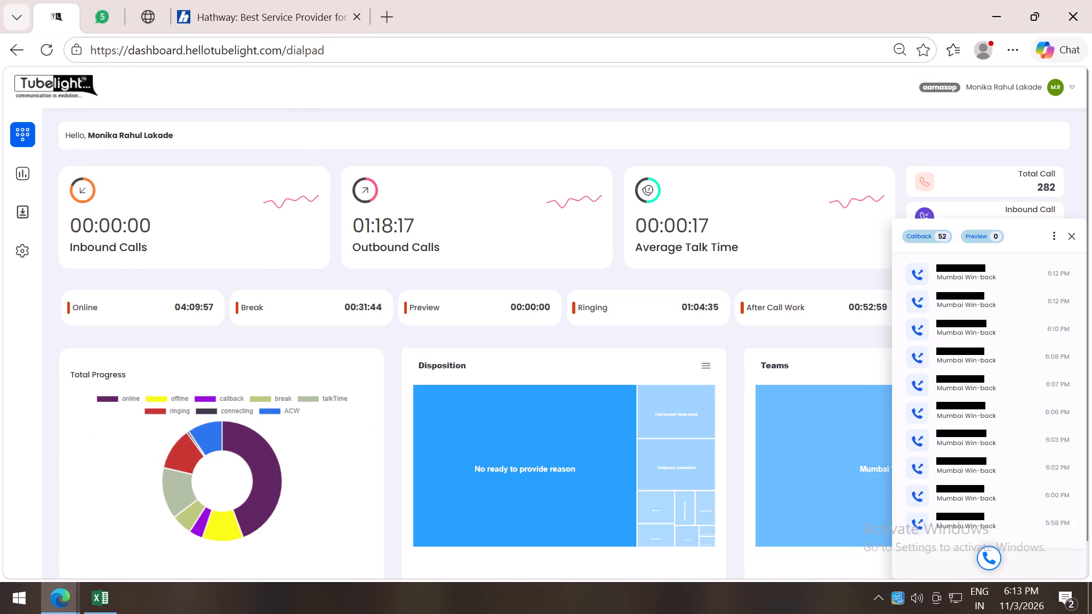
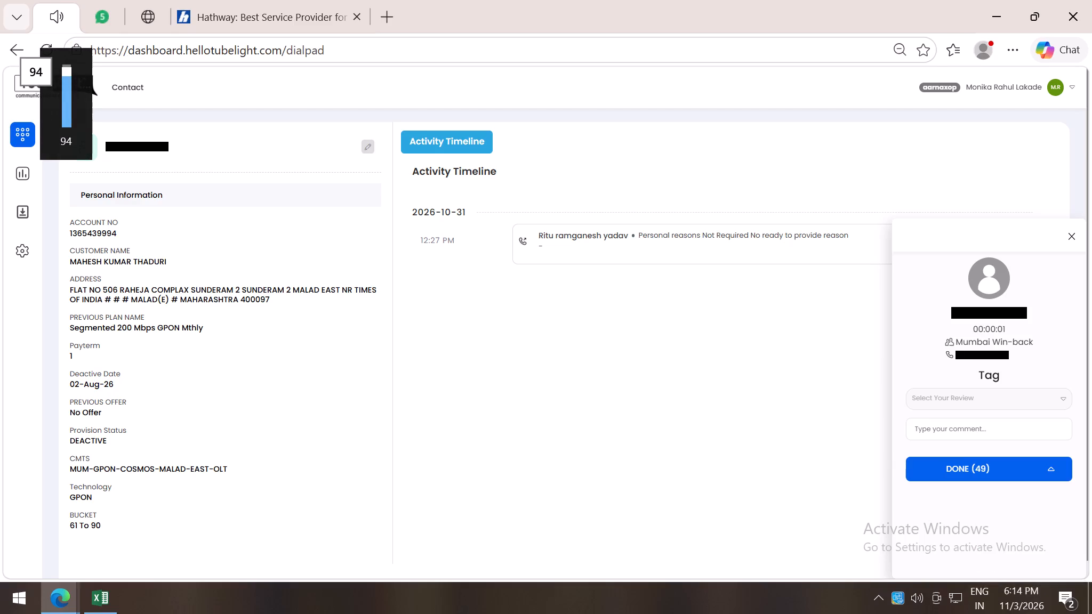
# Set the system volume to 95.
pyautogui.moveTo(72, 71); pyautogui.dragTo(72, 70)
# Tag the ended Mumbai Win-back call as Personal reasons, Not Required, No ready to provide reason.
pyautogui.click(1011, 401)
pyautogui.scroll(-1, 965, 439)
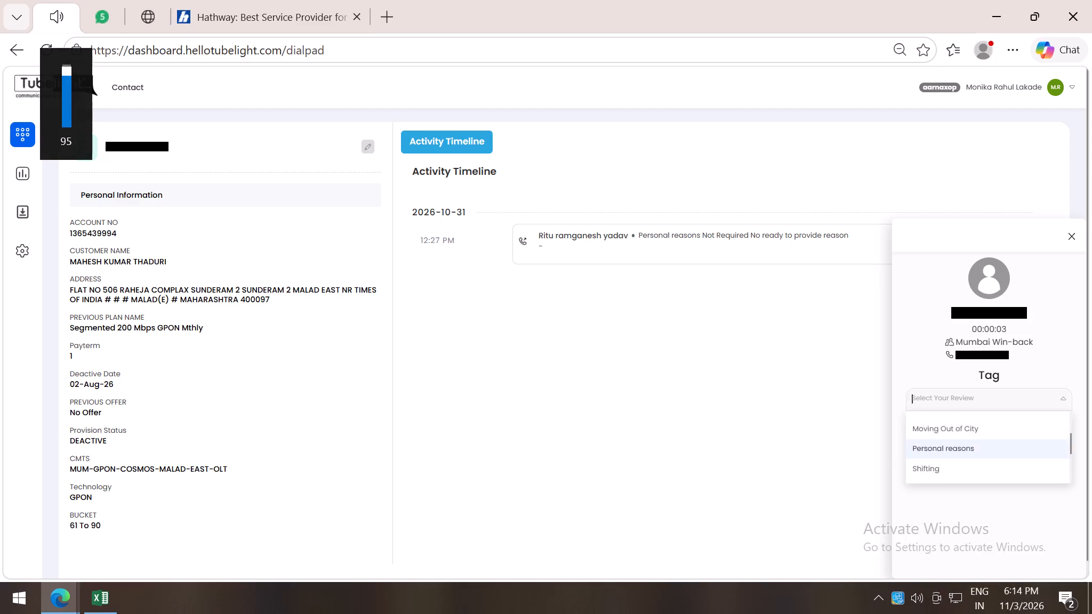
pyautogui.click(970, 448)
pyautogui.click(1002, 405)
pyautogui.moveTo(954, 466); pyautogui.dragTo(961, 462)
pyautogui.moveTo(1009, 411); pyautogui.dragTo(997, 431)
pyautogui.click(980, 457)
pyautogui.click(977, 518)
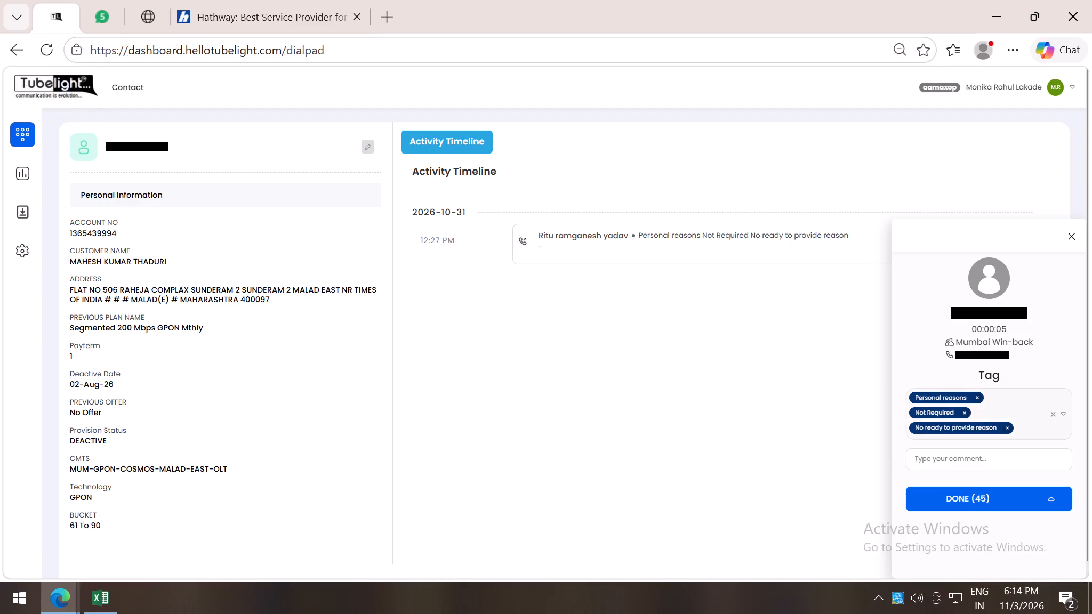
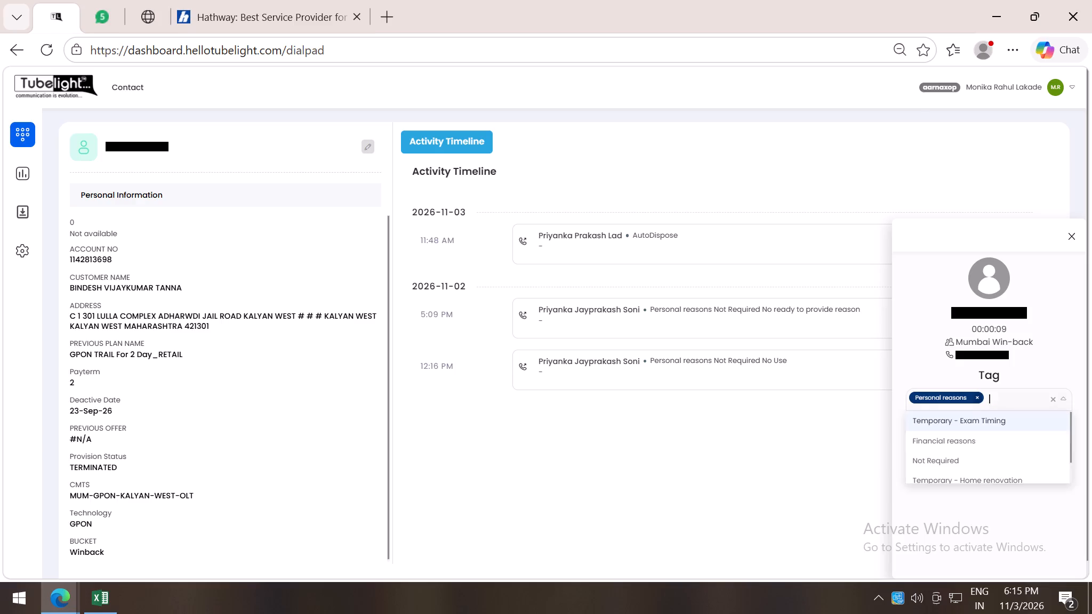
# Add the tags Not Required and No ready to provide reason to the ended Mumbai Win-back call, alongside Personal reasons.
pyautogui.click(957, 451)
pyautogui.click(978, 419)
pyautogui.click(967, 457)
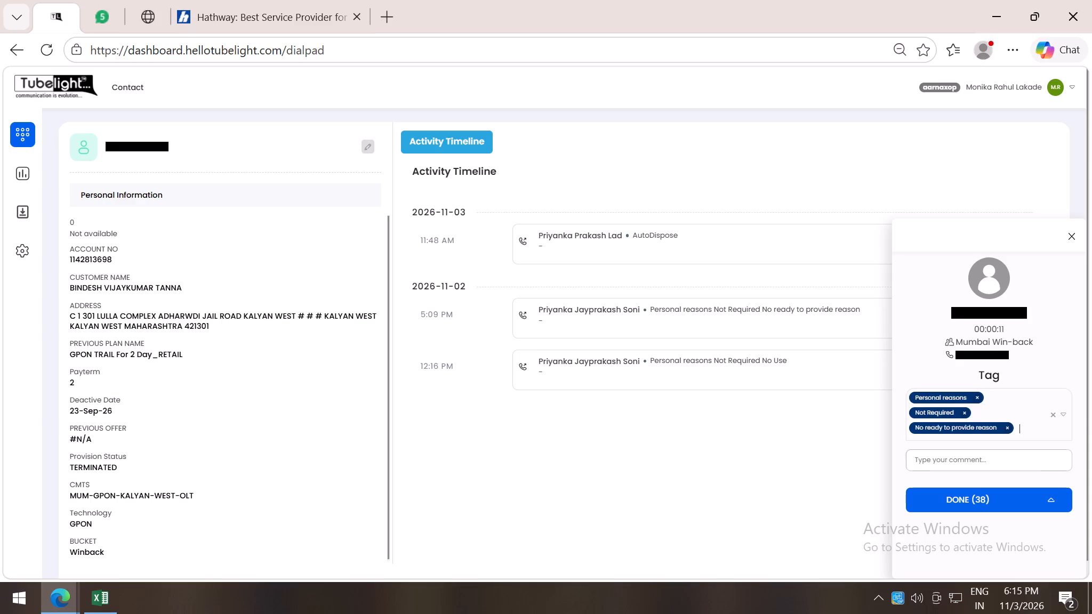
pyautogui.click(1038, 429)
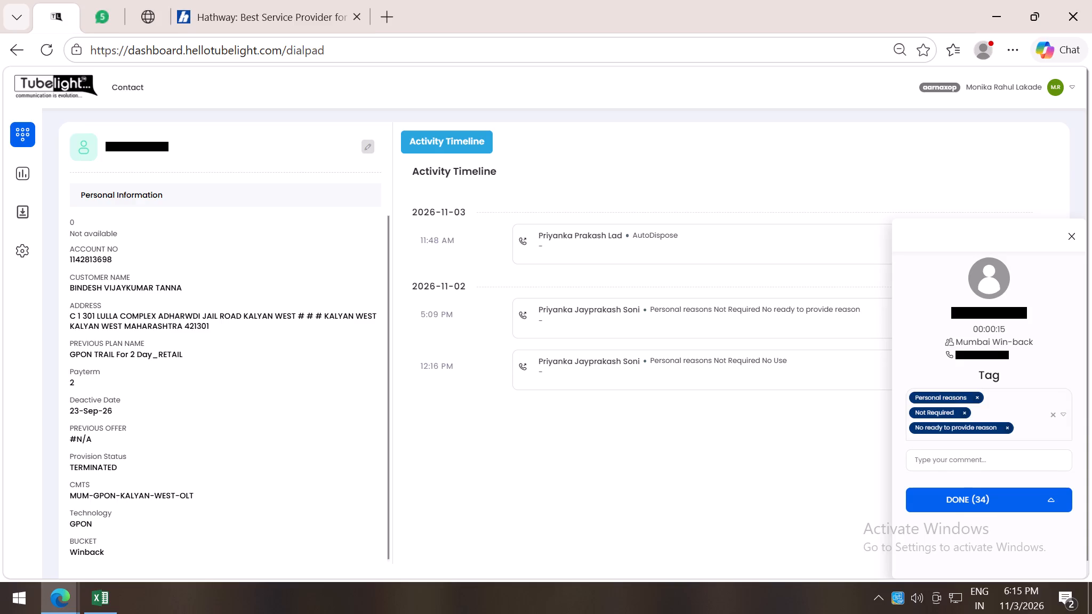
# On the open Hathway account page, toggle the masking of the customer's mobile number and e-mail address to view the contact details.
pyautogui.click(148, 14)
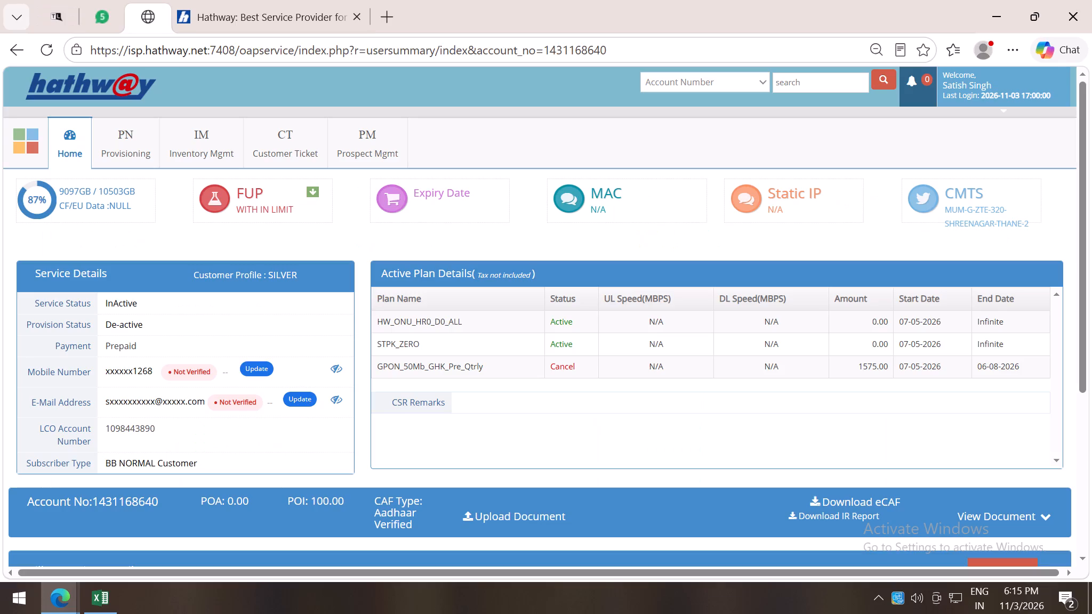
pyautogui.click(342, 368)
pyautogui.click(338, 401)
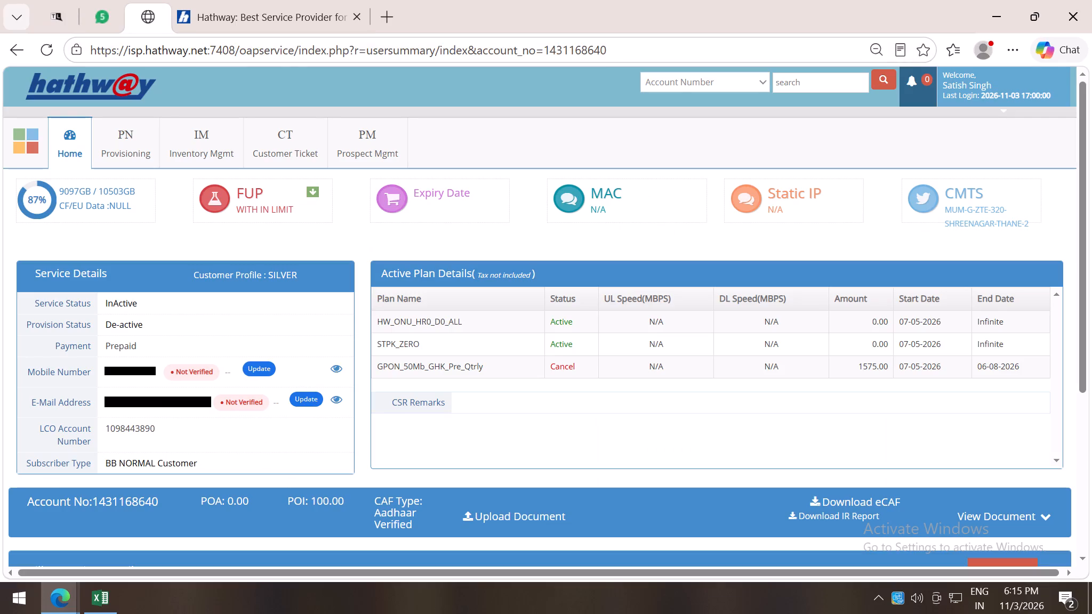
pyautogui.click(338, 401)
pyautogui.click(334, 369)
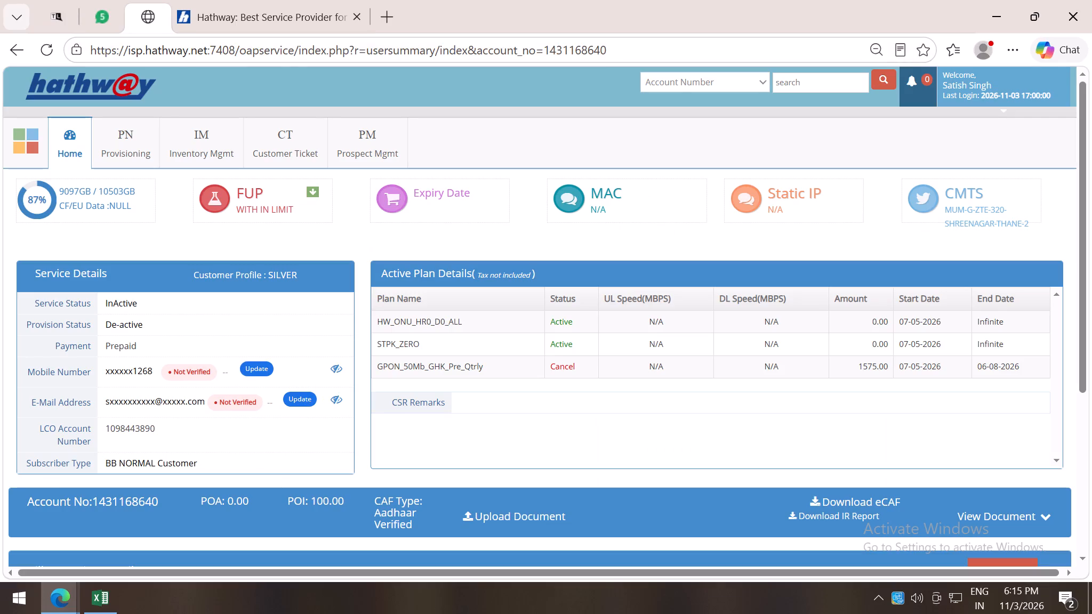
pyautogui.click(334, 397)
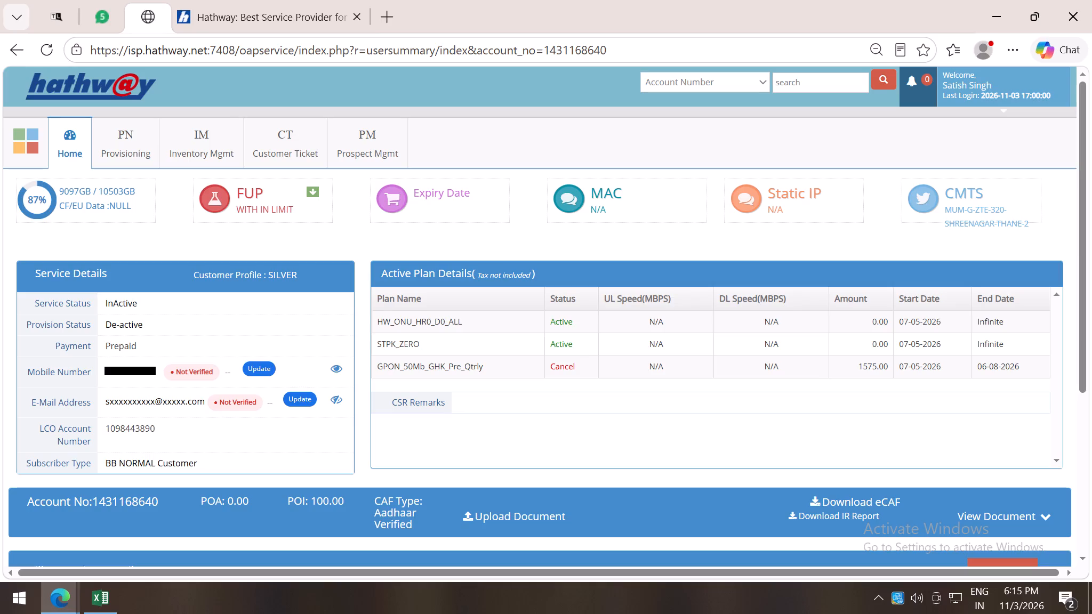
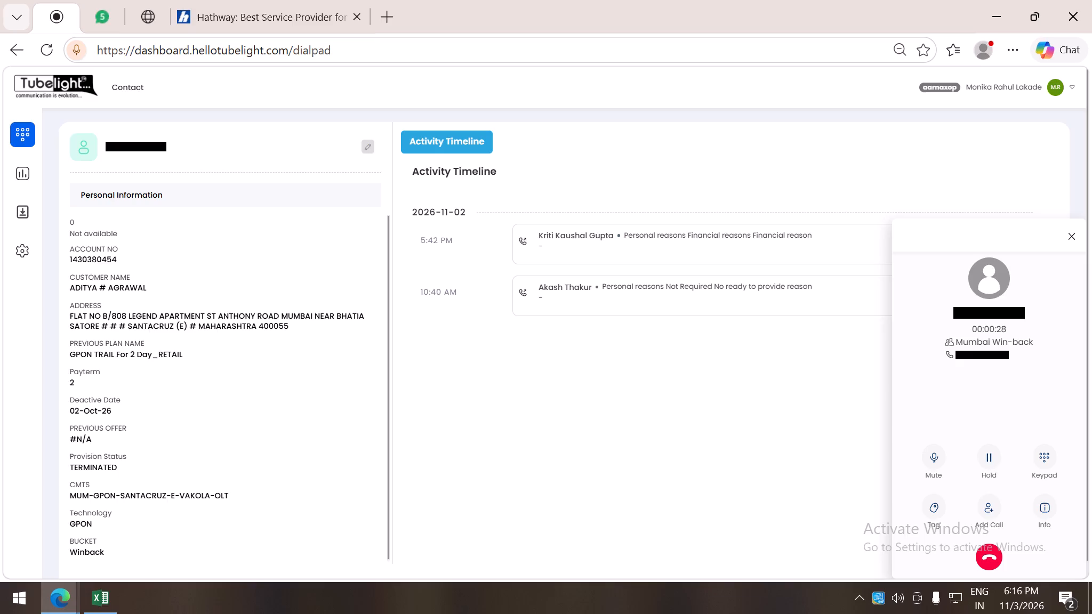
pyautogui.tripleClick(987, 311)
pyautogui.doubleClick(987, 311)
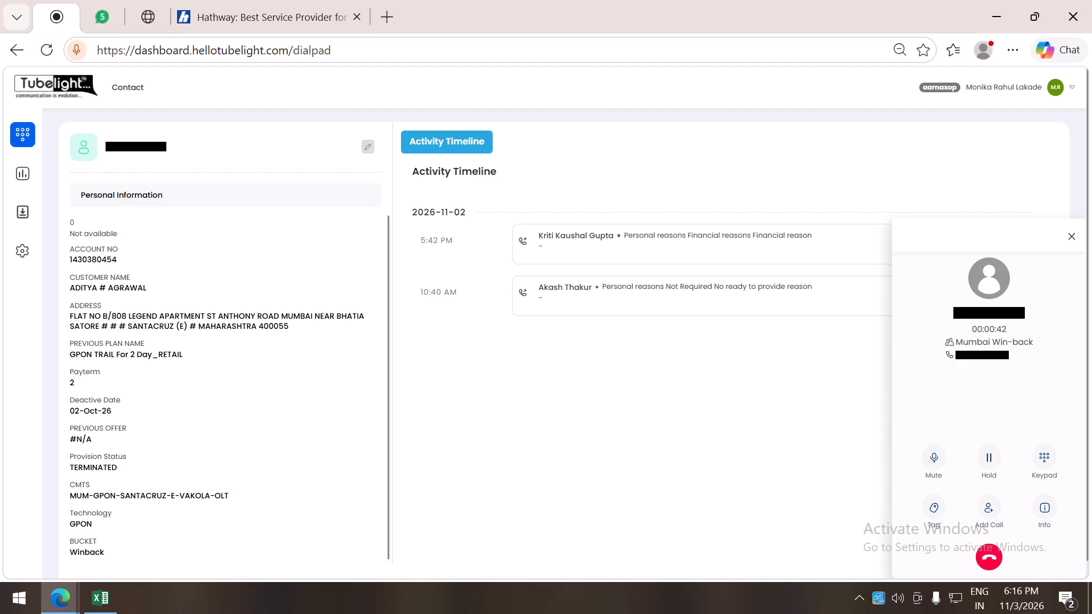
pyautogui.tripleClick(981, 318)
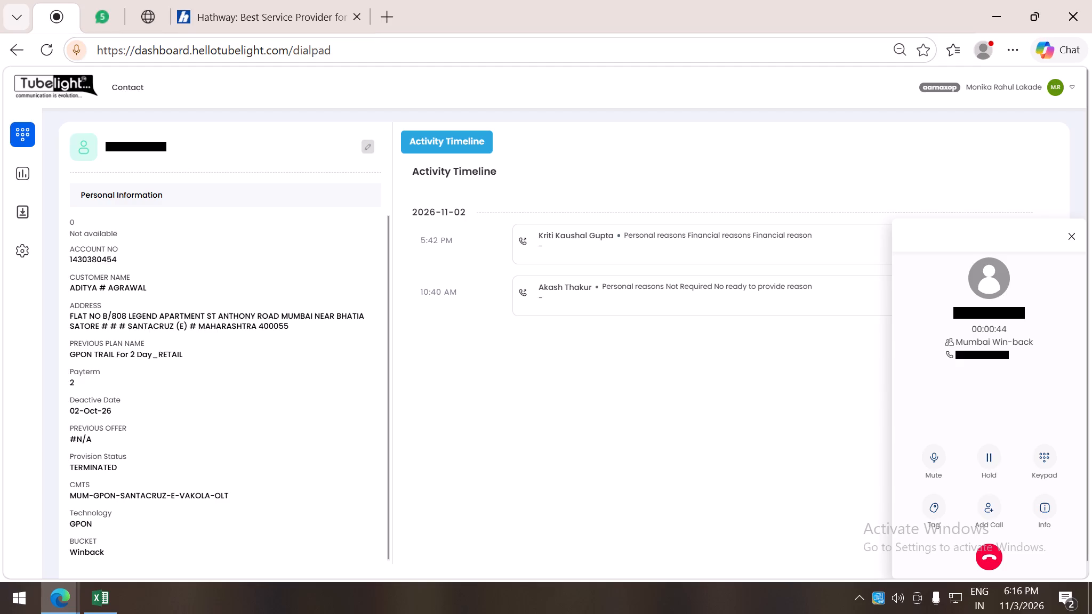
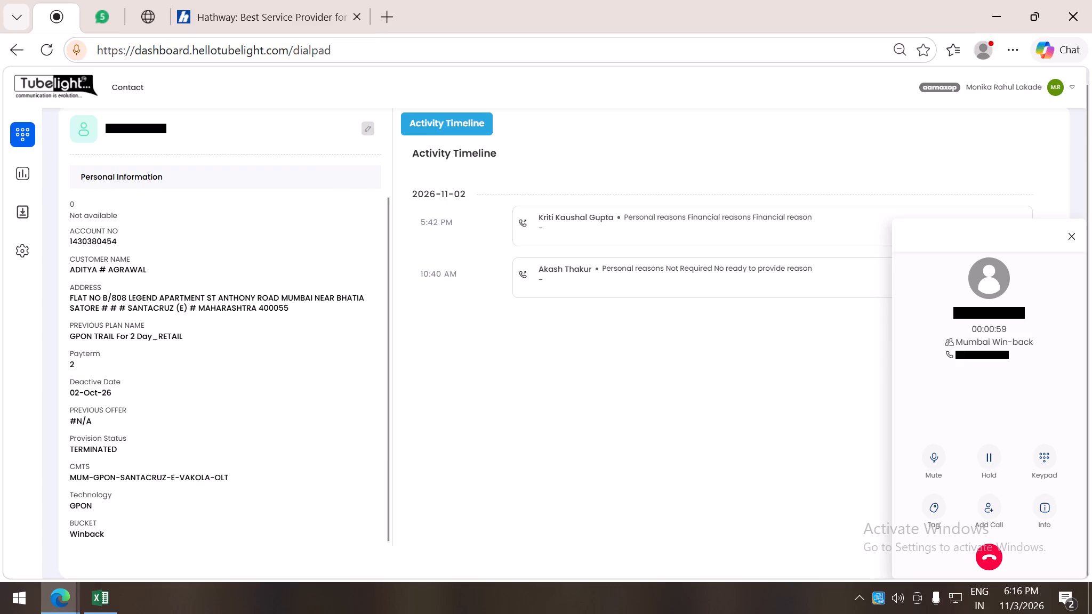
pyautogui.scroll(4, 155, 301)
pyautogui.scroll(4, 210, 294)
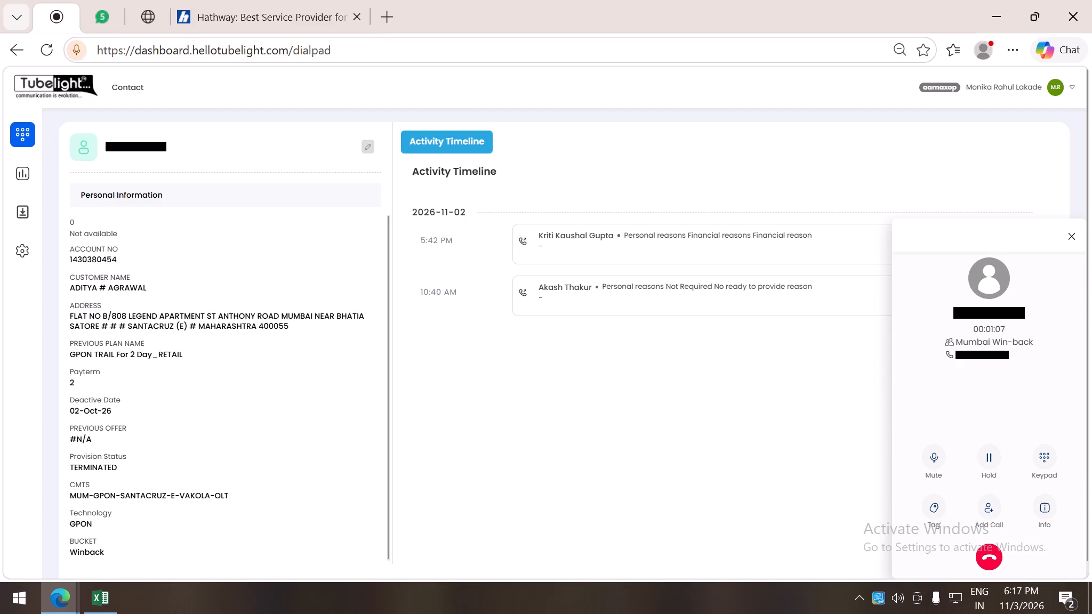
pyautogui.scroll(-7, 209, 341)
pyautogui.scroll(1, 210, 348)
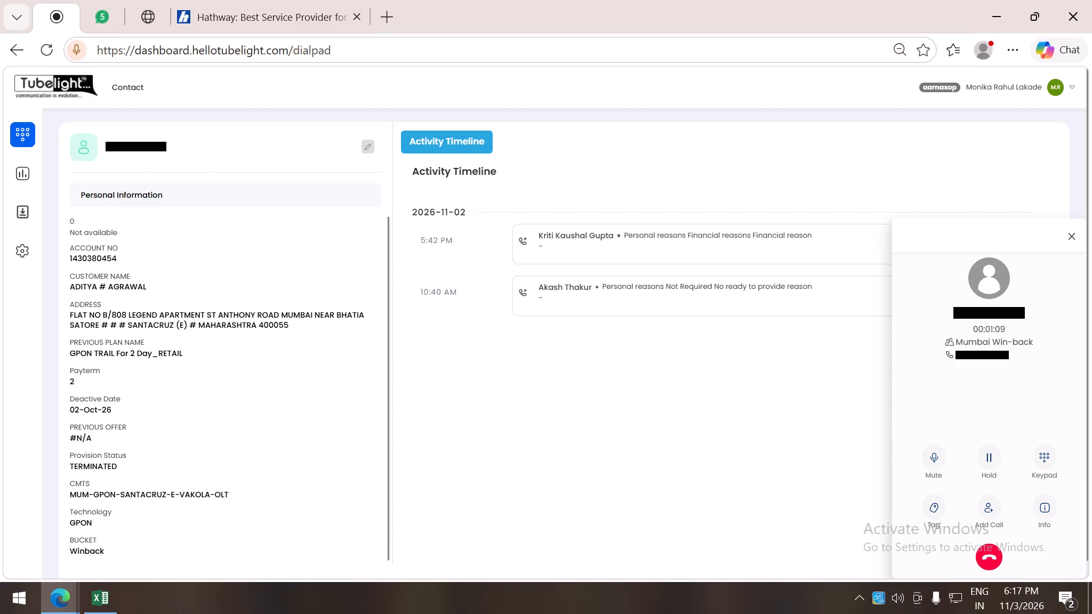
# End the ongoing Mumbai Win-back call and select Personal reasons as its first disposition tag.
pyautogui.scroll(5, 210, 348)
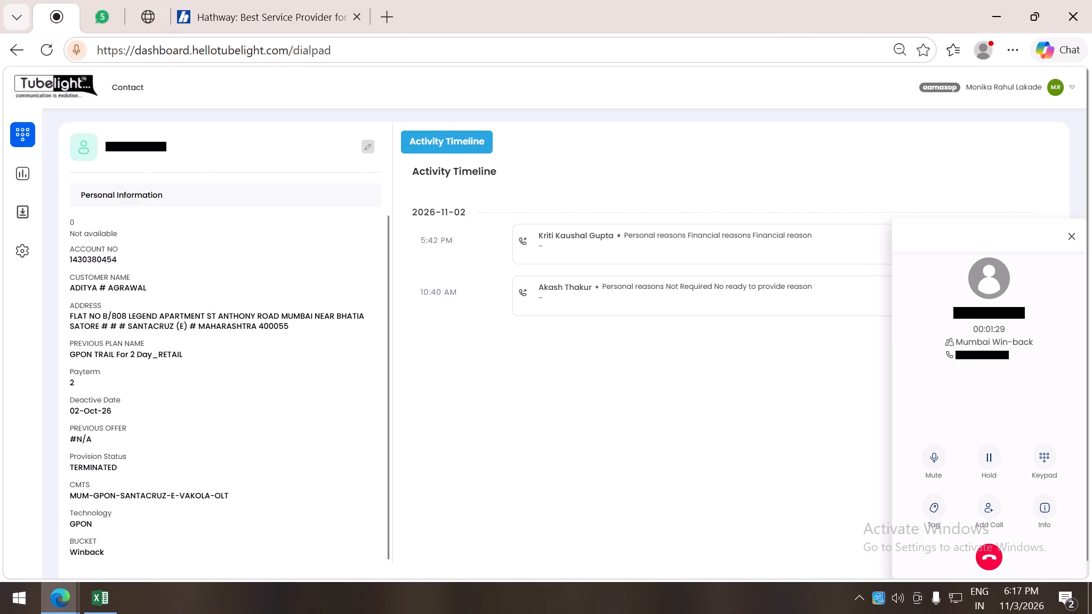
pyautogui.click(981, 555)
pyautogui.click(937, 395)
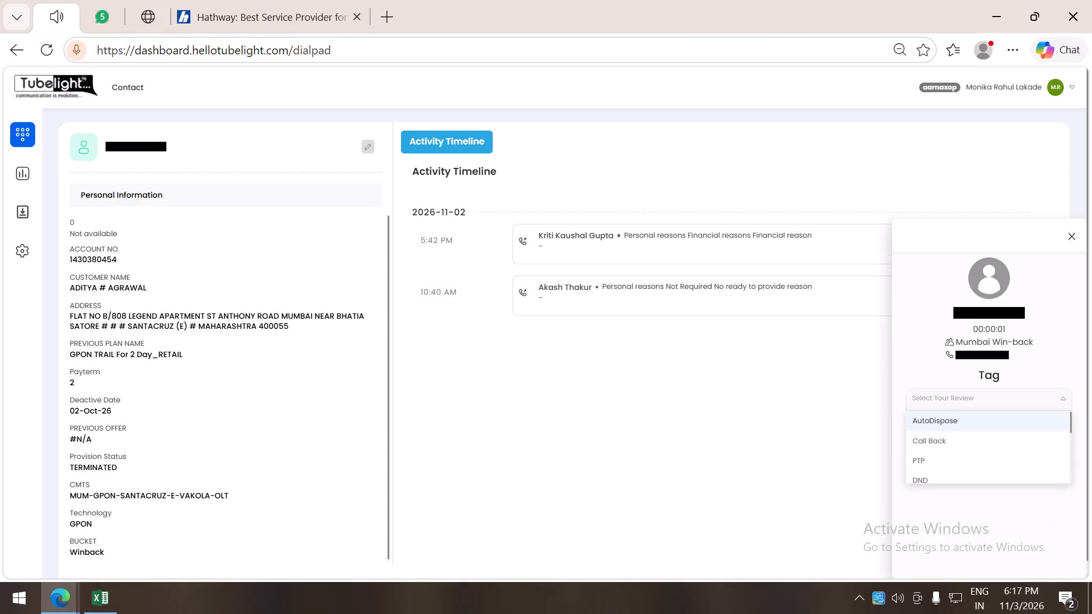
pyautogui.scroll(-1, 948, 453)
pyautogui.click(946, 451)
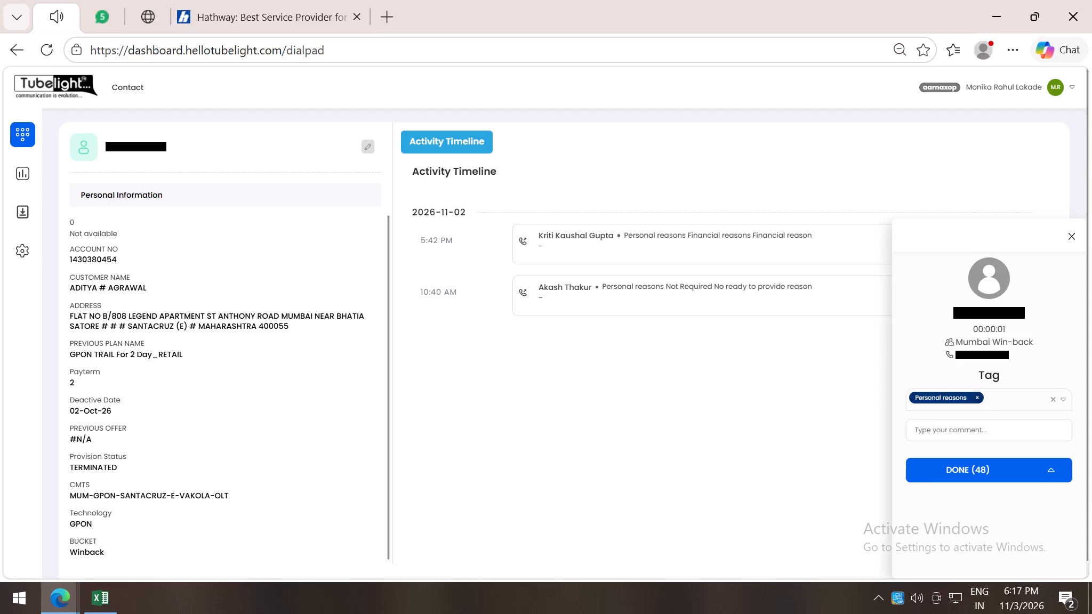
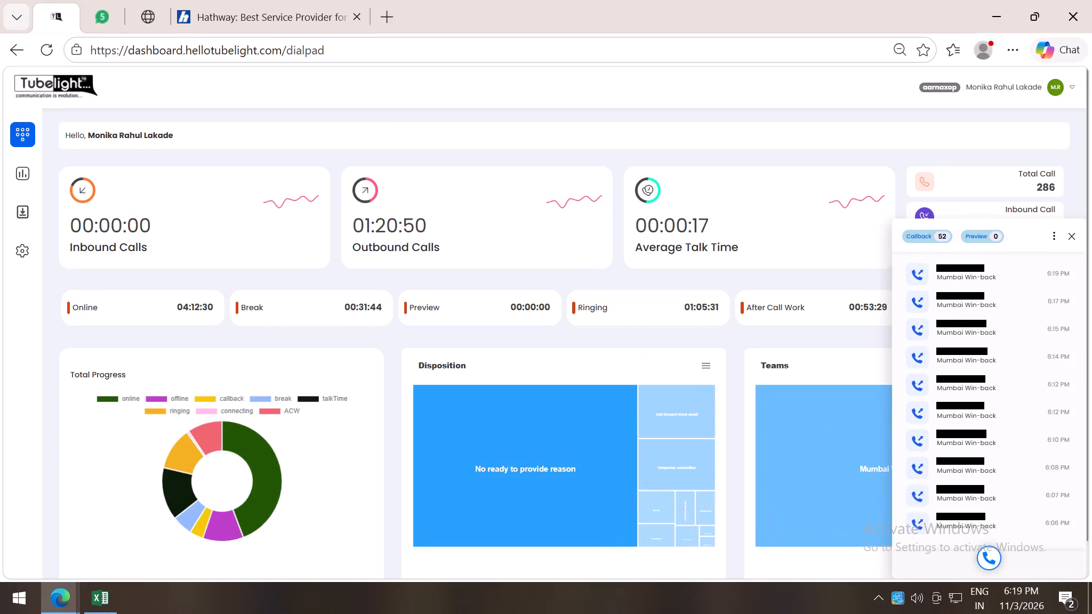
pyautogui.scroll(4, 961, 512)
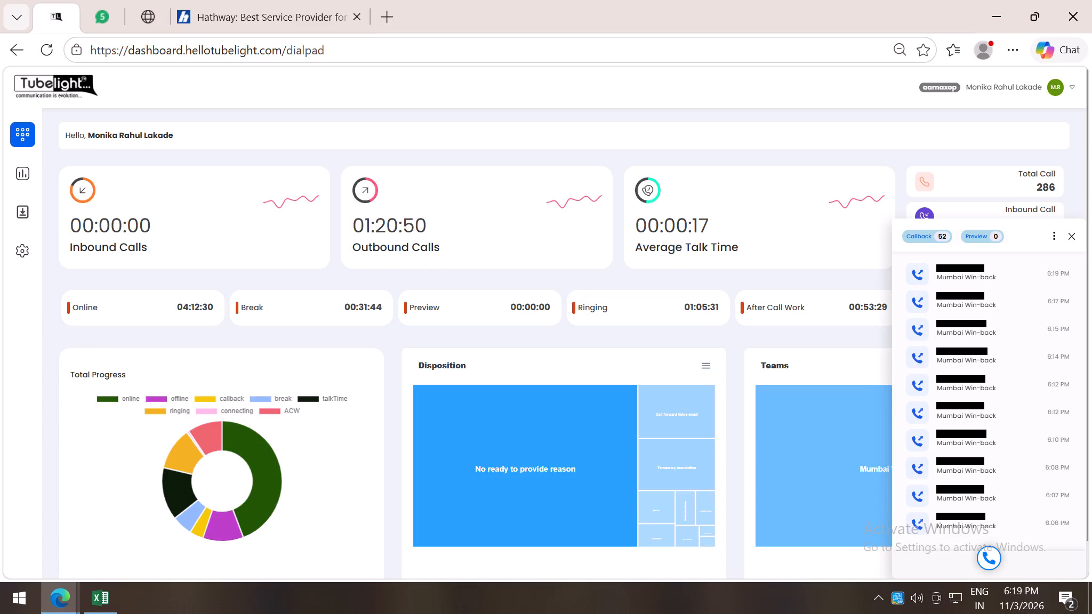
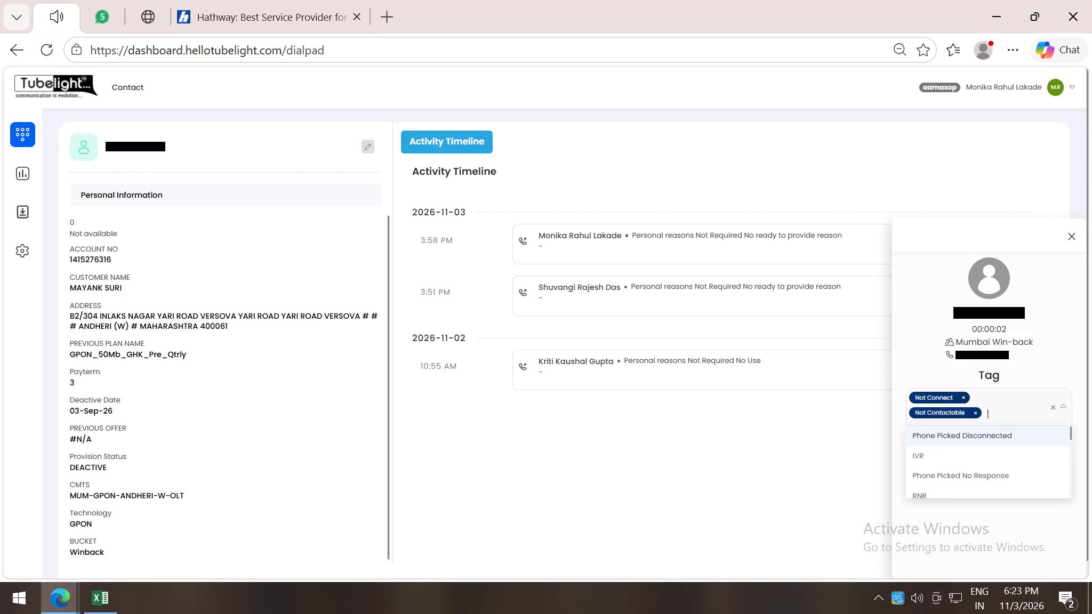
# Complete the ended Mumbai Win-back call's Not Connect, Not Contactable tagging with a final sub-reason and submit the outcome.
pyautogui.scroll(-1, 959, 467)
pyautogui.click(953, 457)
pyautogui.click(956, 486)
pyautogui.click(960, 498)
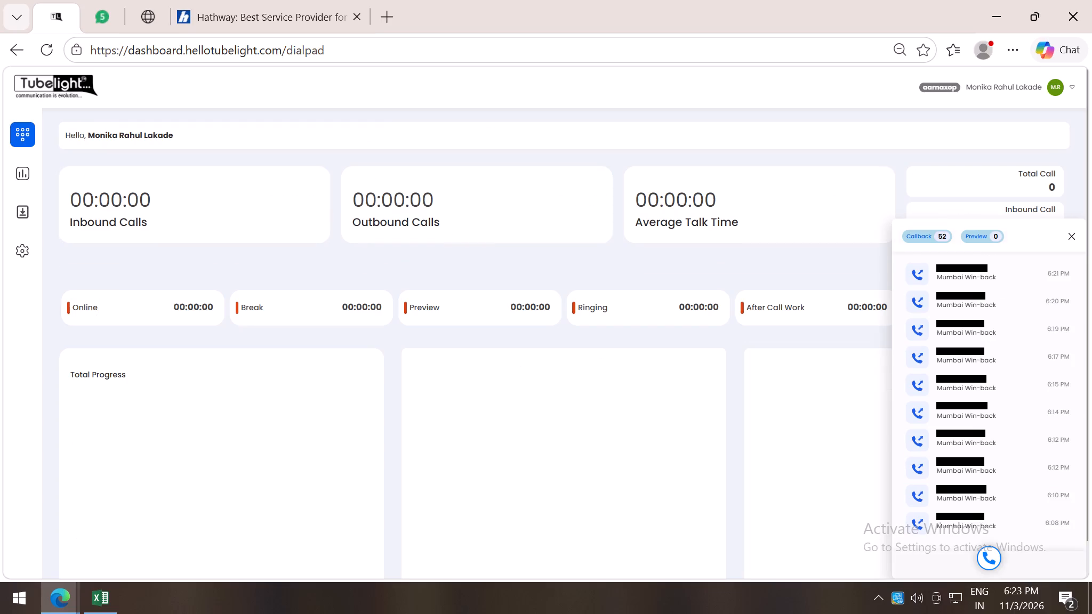
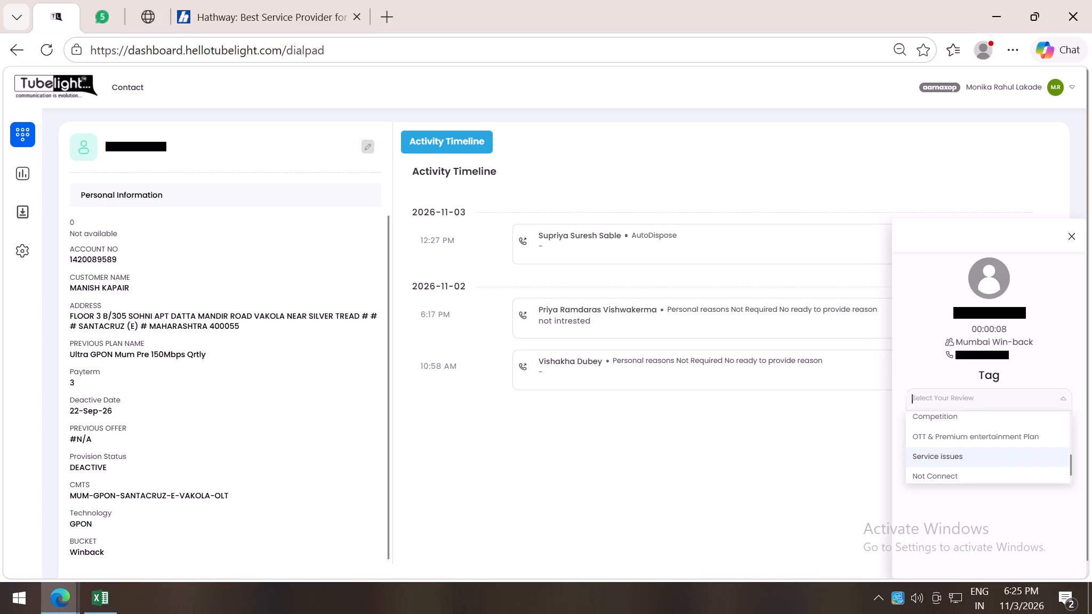
# Tag the ended Mumbai Win-back call with Personal reasons, Not Required, and No ready to provide reason.
pyautogui.scroll(2, 938, 464)
pyautogui.scroll(-1, 931, 472)
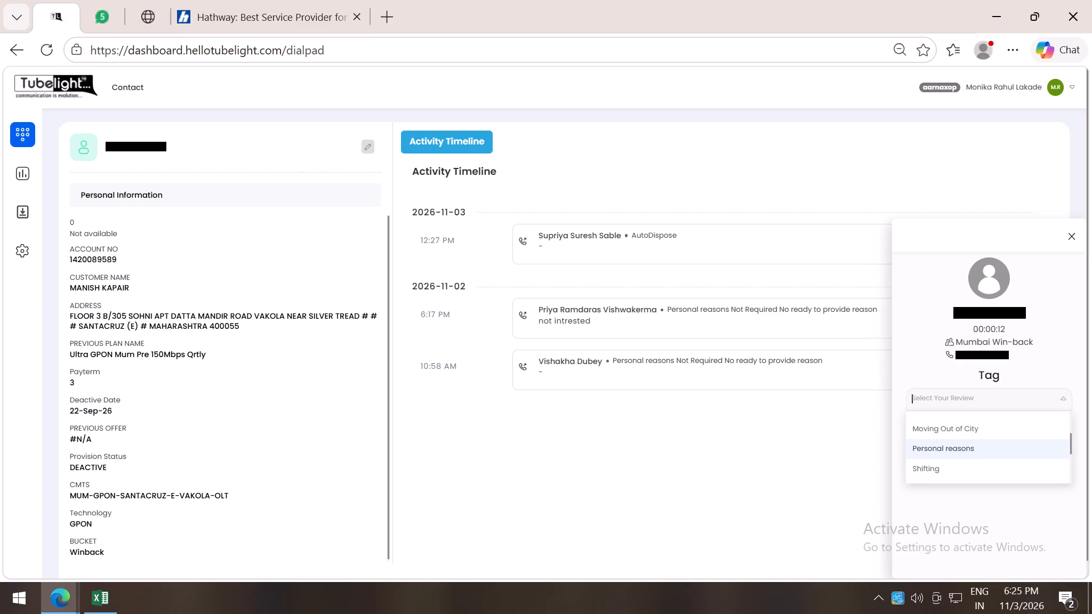
pyautogui.scroll(2, 965, 449)
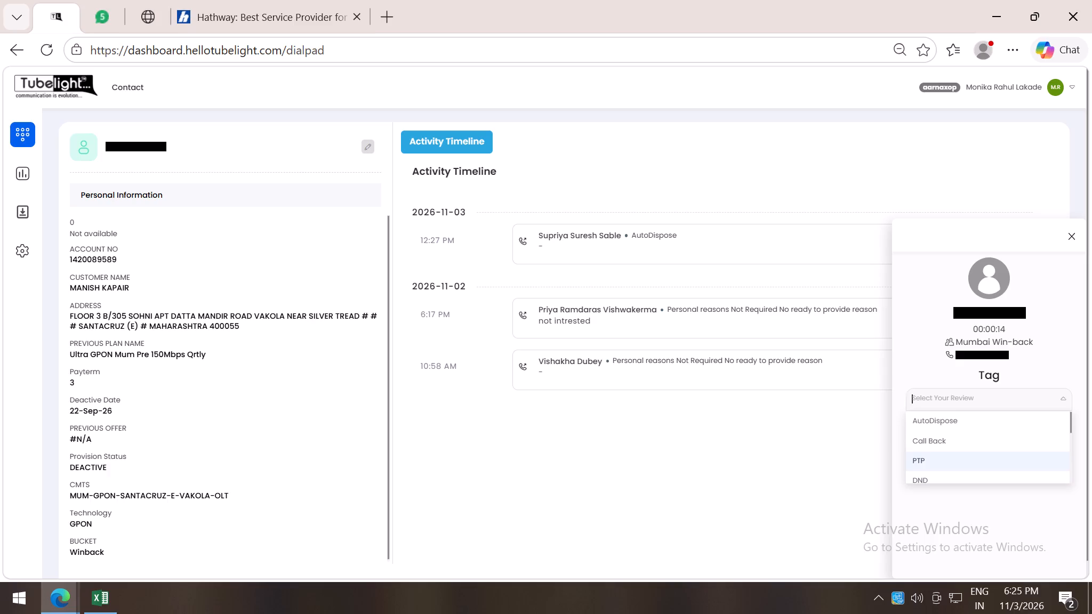
pyautogui.scroll(-2, 967, 462)
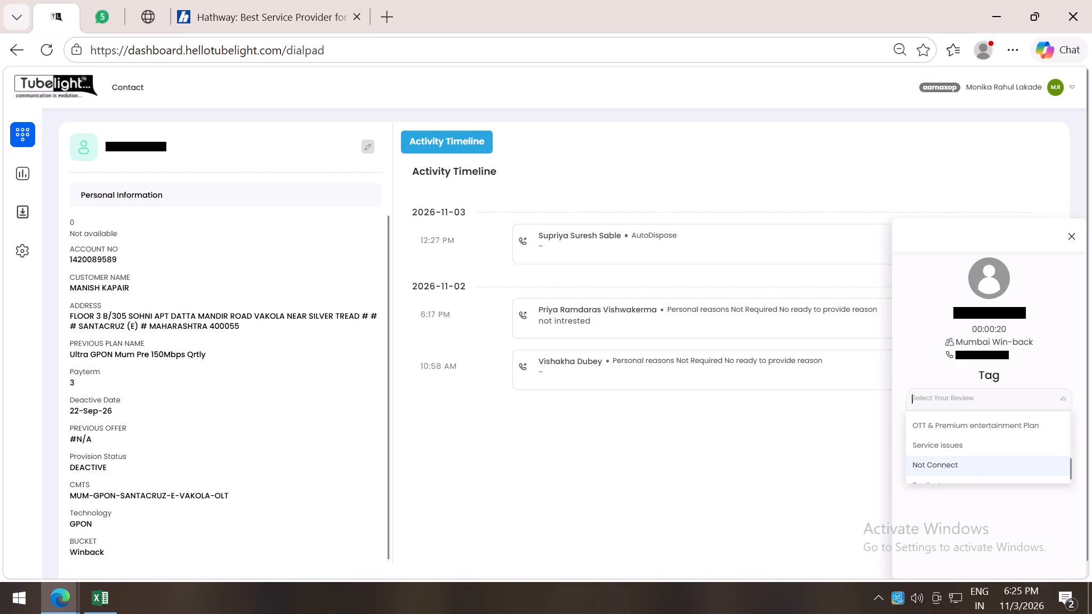
pyautogui.scroll(2, 965, 463)
pyautogui.scroll(-1, 965, 463)
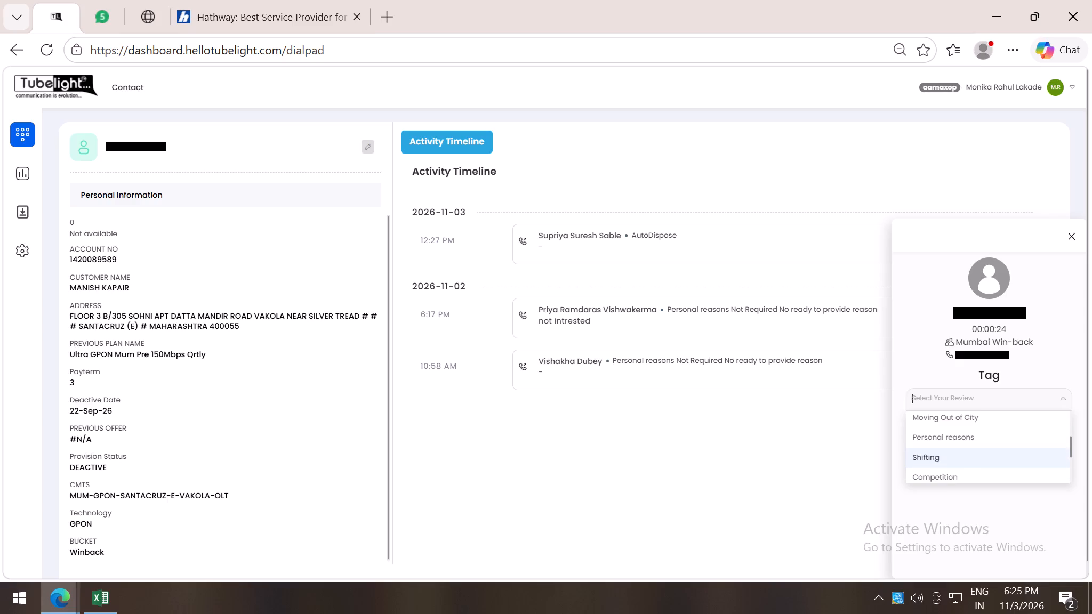
pyautogui.click(946, 437)
pyautogui.click(993, 386)
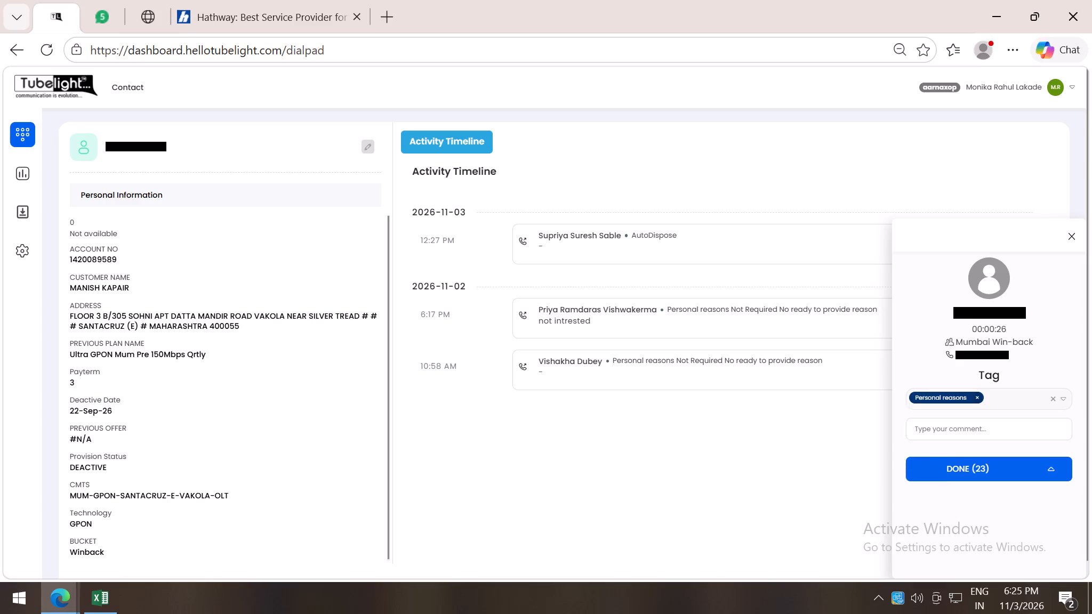
pyautogui.moveTo(1001, 400); pyautogui.dragTo(996, 405)
pyautogui.moveTo(958, 453); pyautogui.dragTo(960, 447)
pyautogui.moveTo(991, 414); pyautogui.dragTo(987, 456)
pyautogui.click(982, 461)
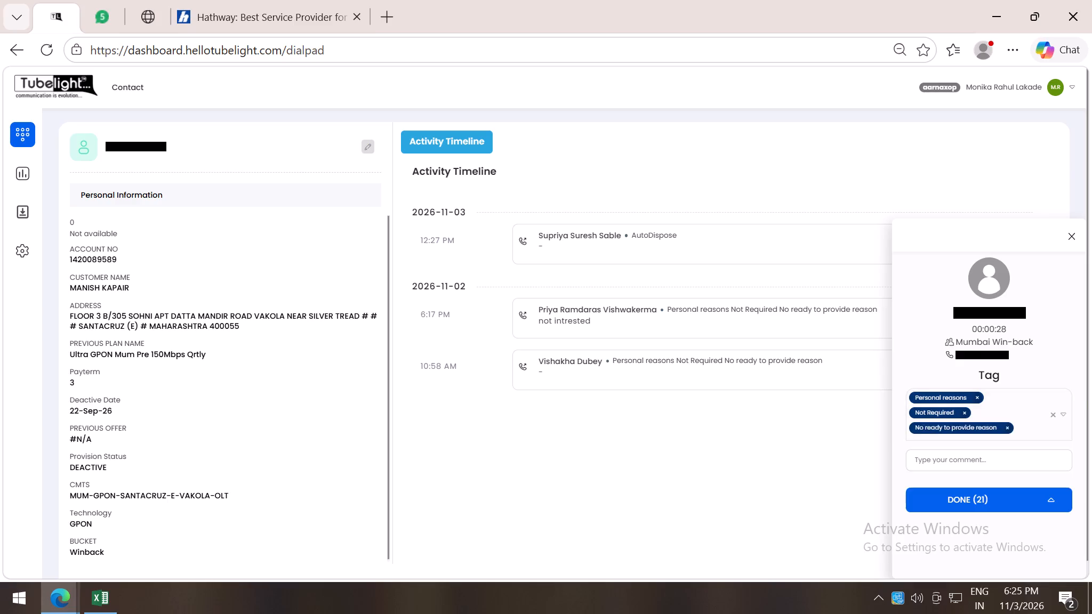
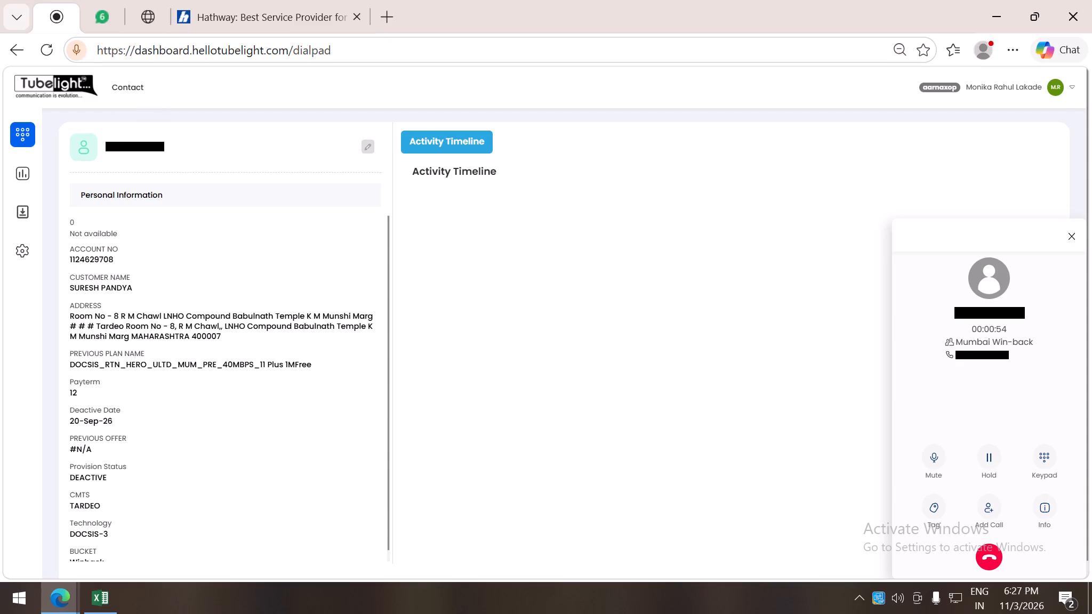
# End the active Mumbai Win-back call and submit it tagged Personal reasons, Not Required, and No ready to provide reason.
pyautogui.click(998, 562)
pyautogui.click(977, 399)
pyautogui.scroll(-1, 952, 458)
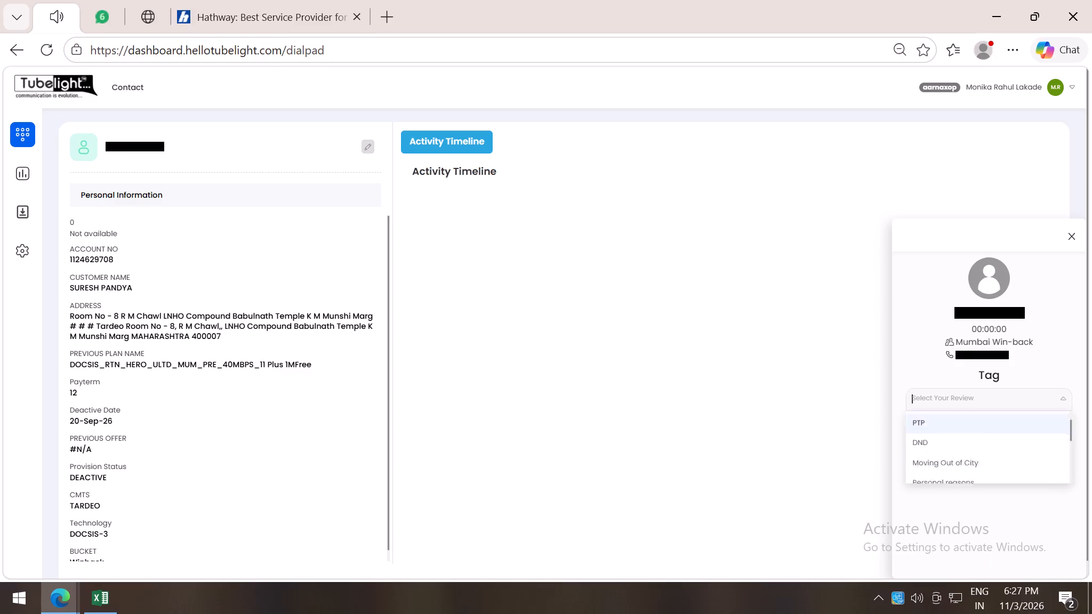
pyautogui.click(952, 453)
pyautogui.click(982, 404)
pyautogui.moveTo(953, 460); pyautogui.dragTo(966, 446)
pyautogui.moveTo(995, 407); pyautogui.dragTo(993, 424)
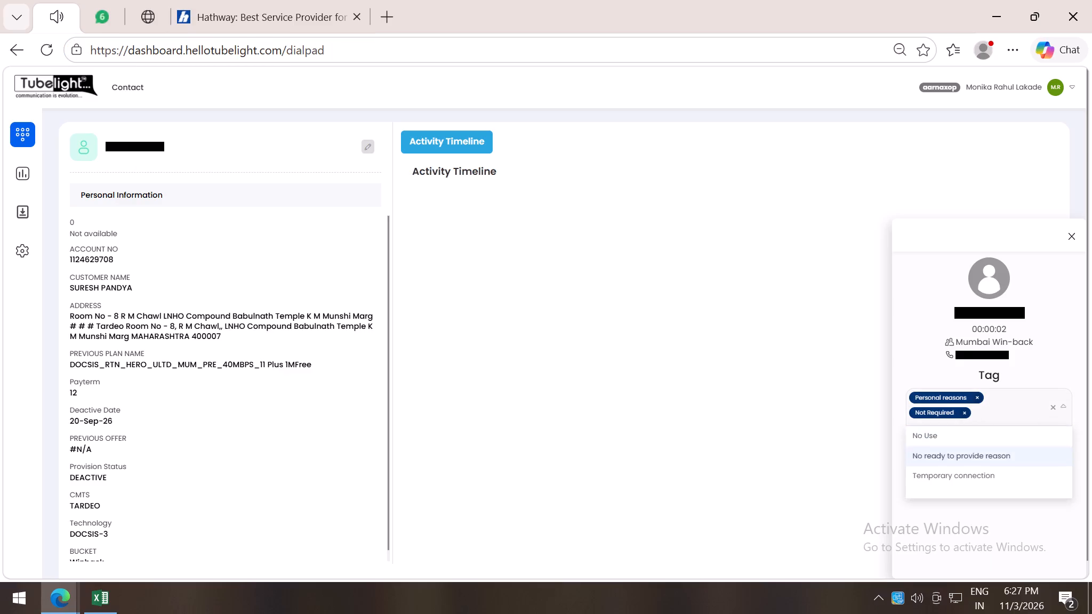
pyautogui.click(983, 457)
pyautogui.click(983, 500)
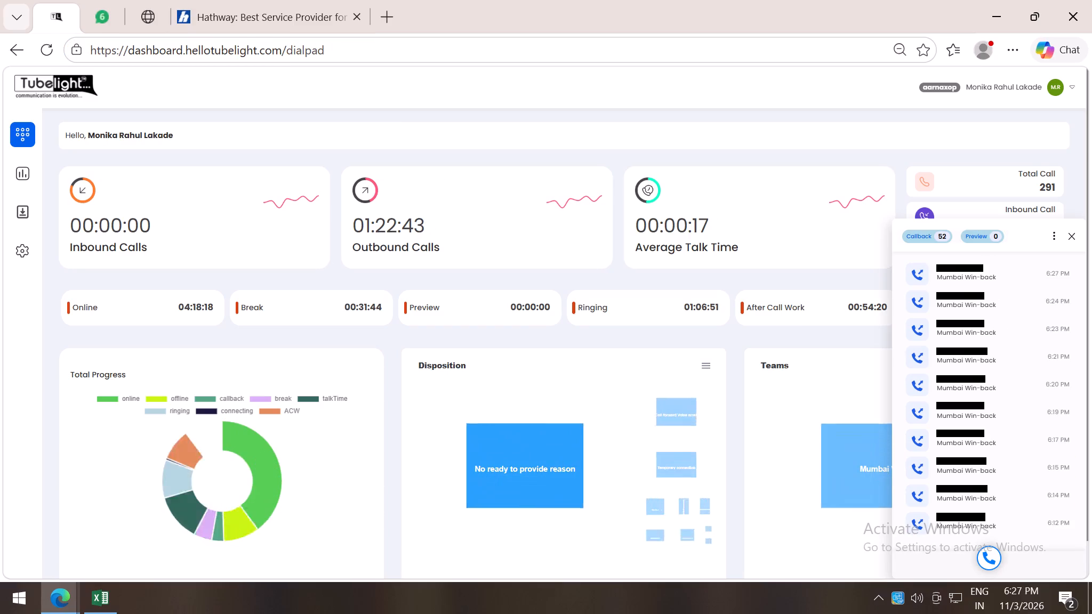
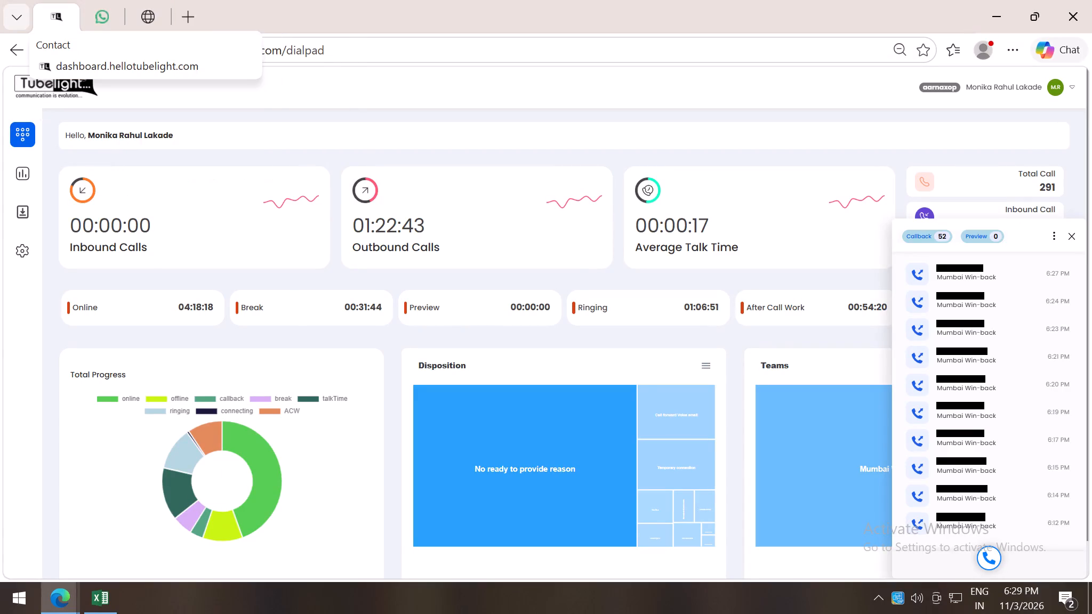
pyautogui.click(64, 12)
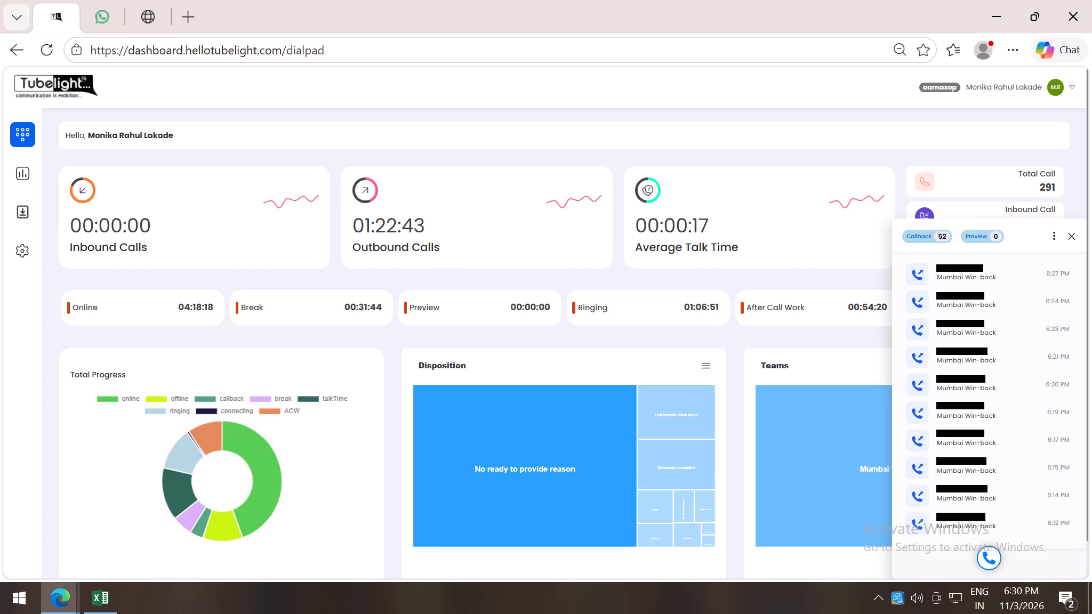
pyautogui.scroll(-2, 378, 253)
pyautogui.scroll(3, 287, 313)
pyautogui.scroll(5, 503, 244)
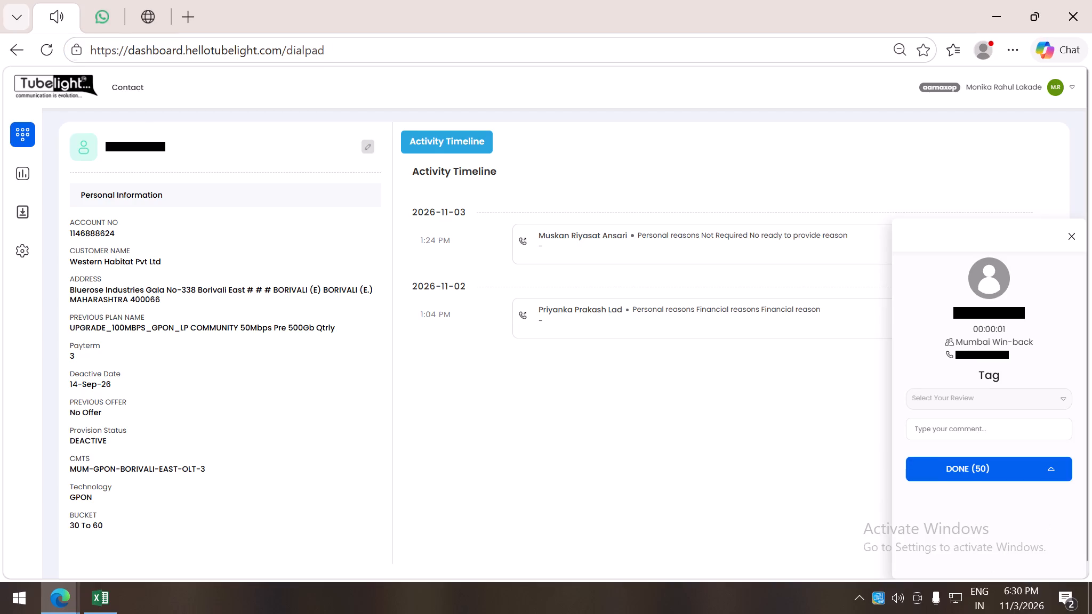
# Tag the ended Mumbai Win-back call as Personal reasons, Not Required and No ready to provide reason, and submit it.
pyautogui.click(969, 407)
pyautogui.scroll(-1, 959, 461)
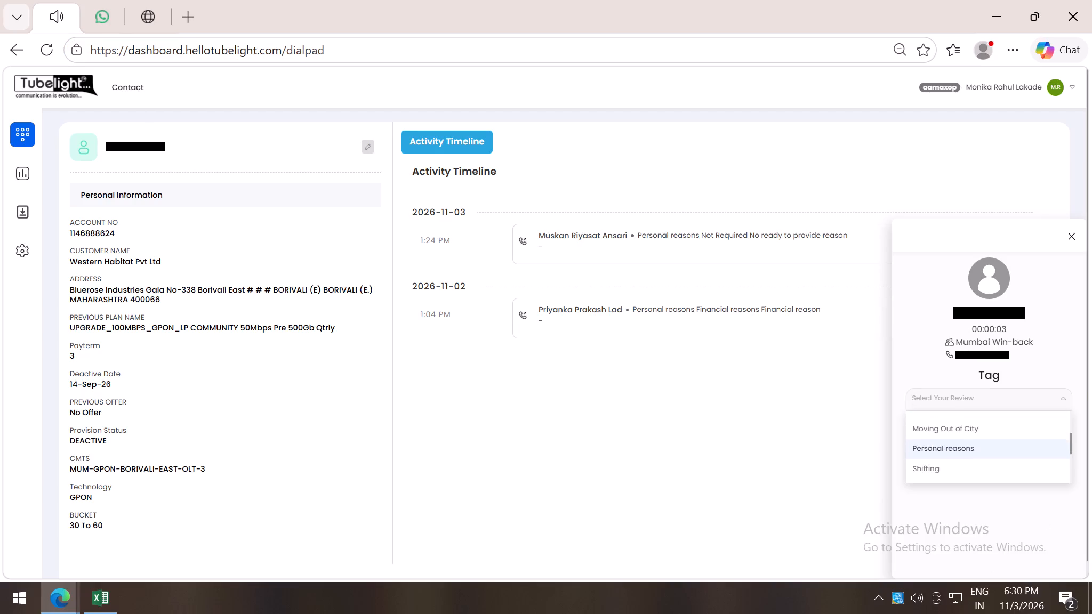
pyautogui.click(963, 457)
pyautogui.click(991, 414)
pyautogui.moveTo(995, 400); pyautogui.dragTo(976, 430)
pyautogui.click(963, 450)
pyautogui.click(986, 417)
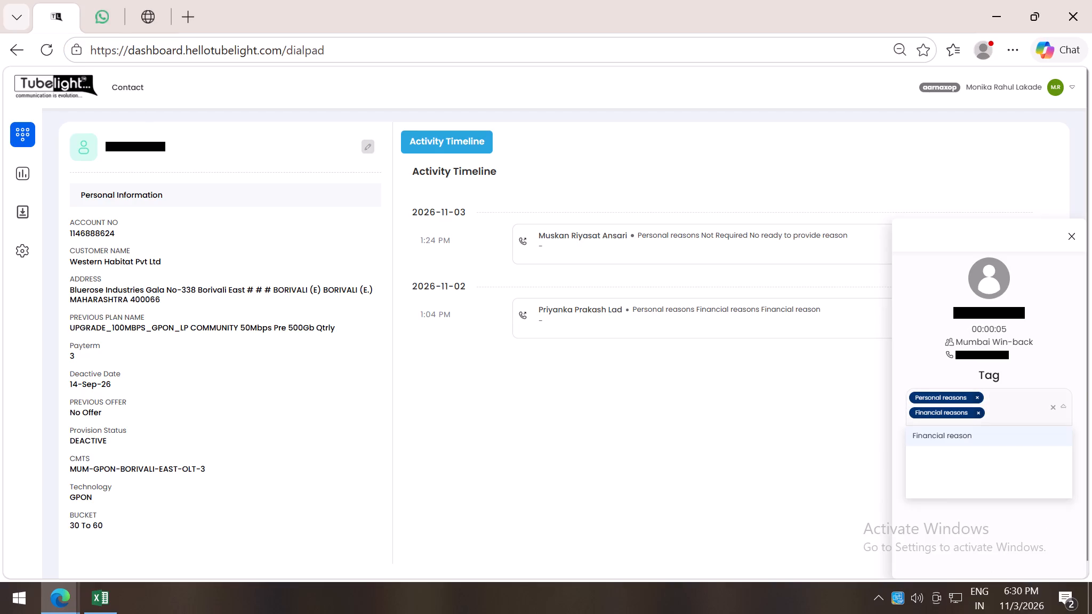
pyautogui.click(979, 409)
pyautogui.moveTo(991, 401); pyautogui.dragTo(973, 426)
pyautogui.click(951, 461)
pyautogui.moveTo(1000, 419); pyautogui.dragTo(999, 427)
pyautogui.click(984, 450)
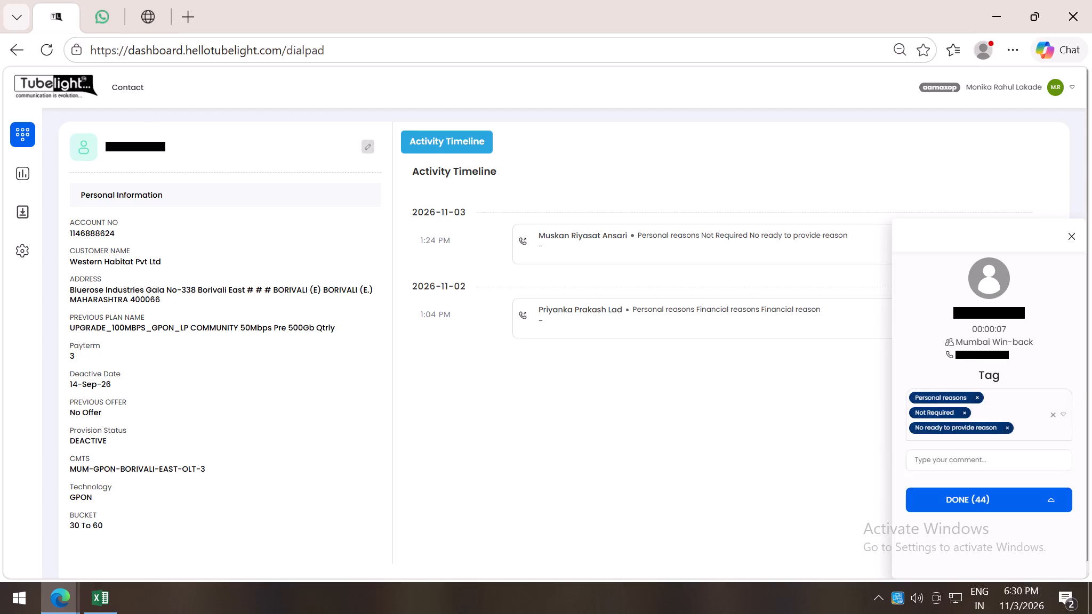
pyautogui.click(1012, 495)
pyautogui.click(1071, 240)
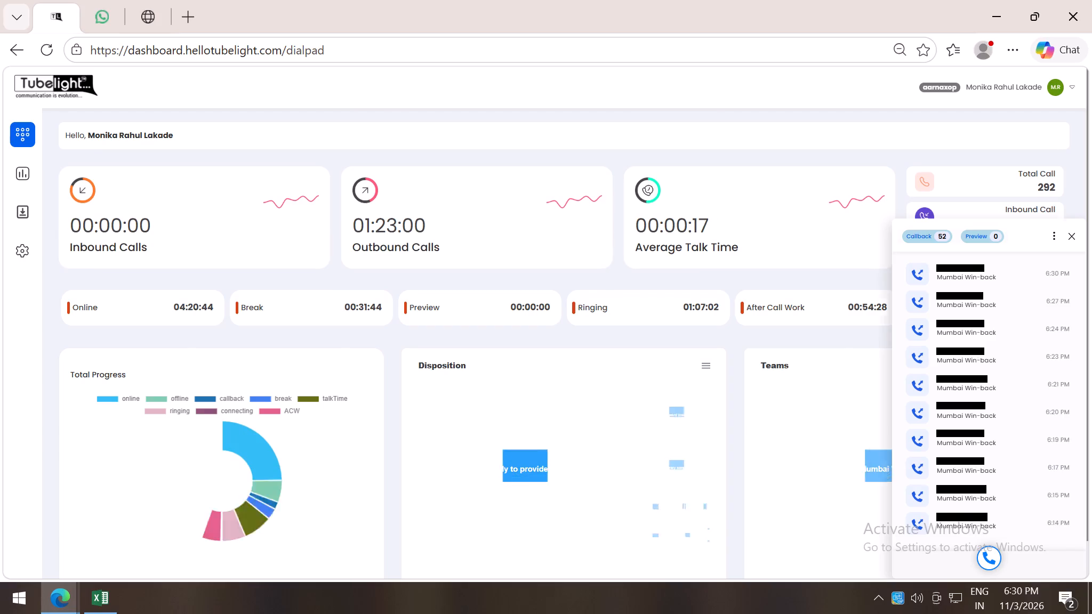
# Log out of the Tubelight calling dashboard.
pyautogui.click(1072, 89)
pyautogui.click(973, 180)
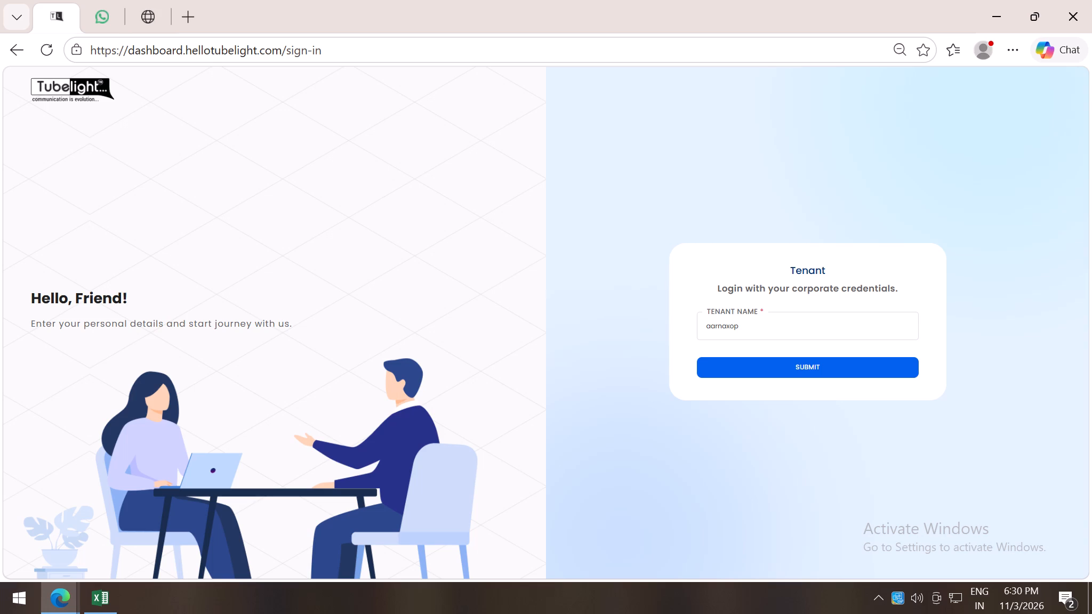
# Open the Windows power options for shutting down the computer.
pyautogui.click(15, 593)
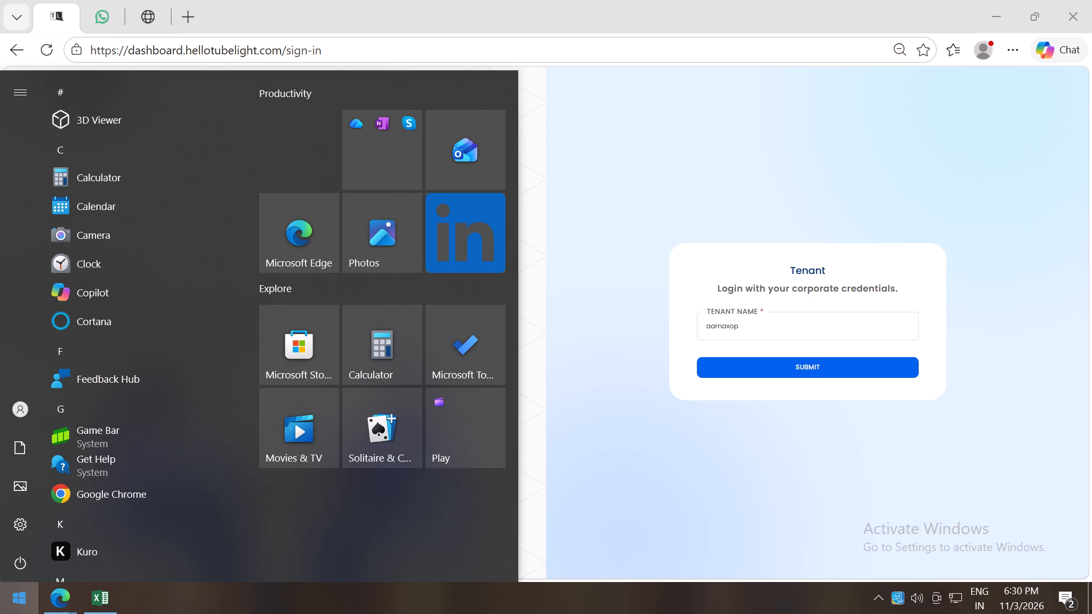
pyautogui.click(21, 564)
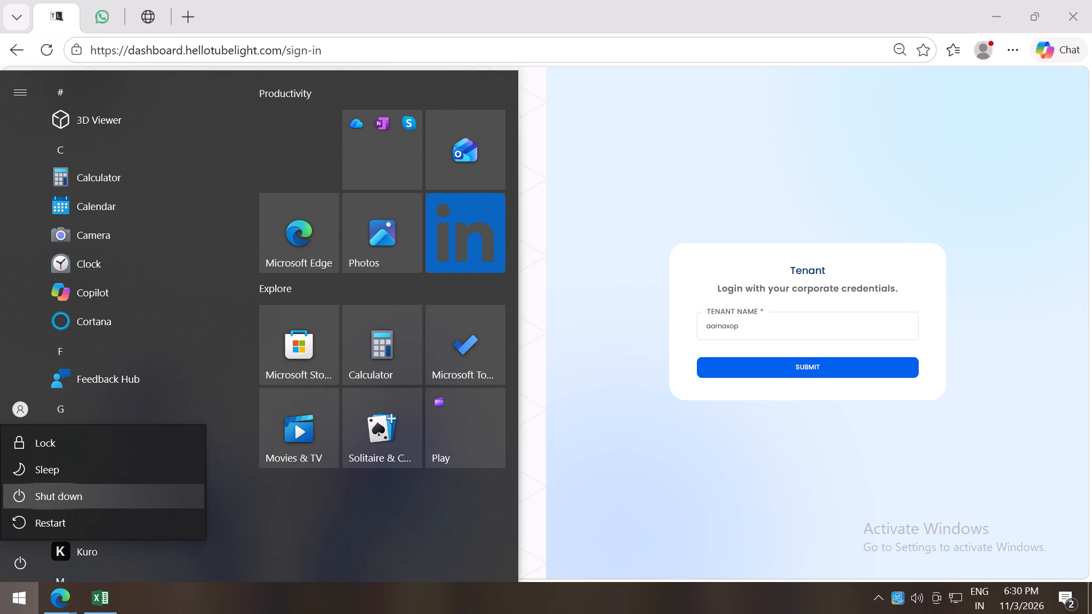